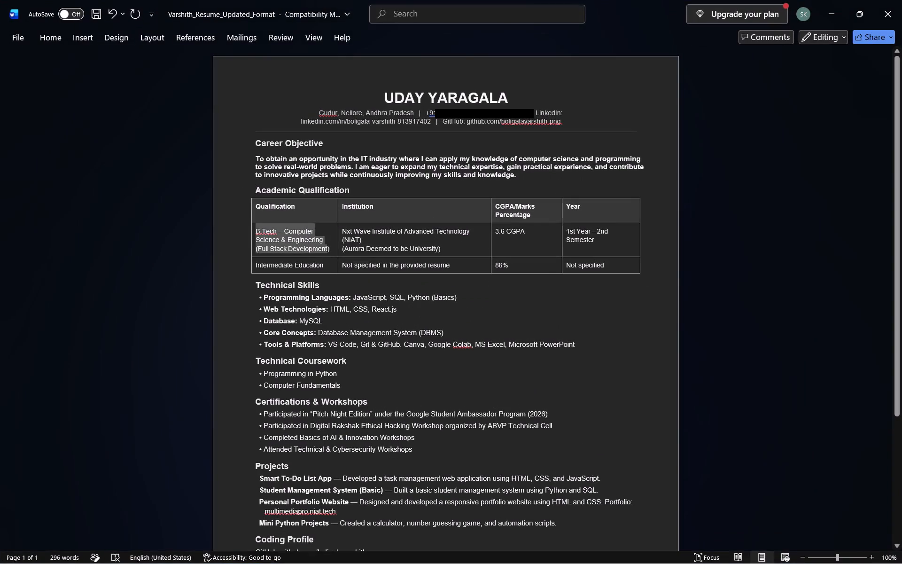
left_click_drag(309, 248, 322, 251)
key("BackSpace")
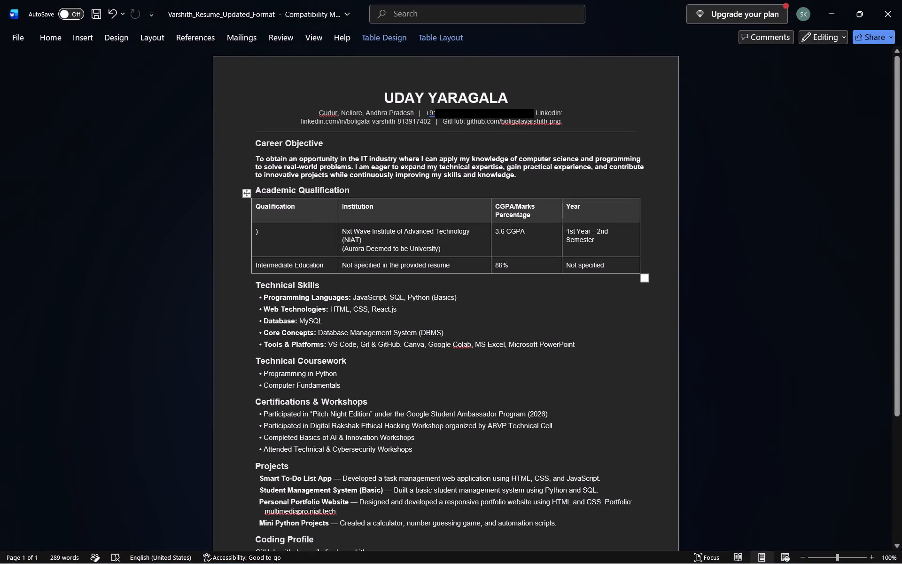
key("Right")
key("BackSpace")
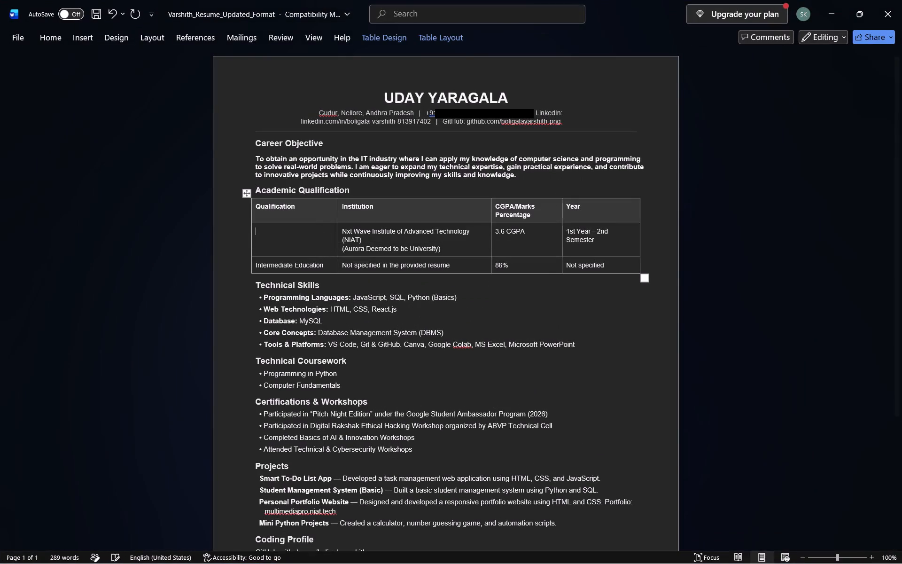
key("ctrl+v")
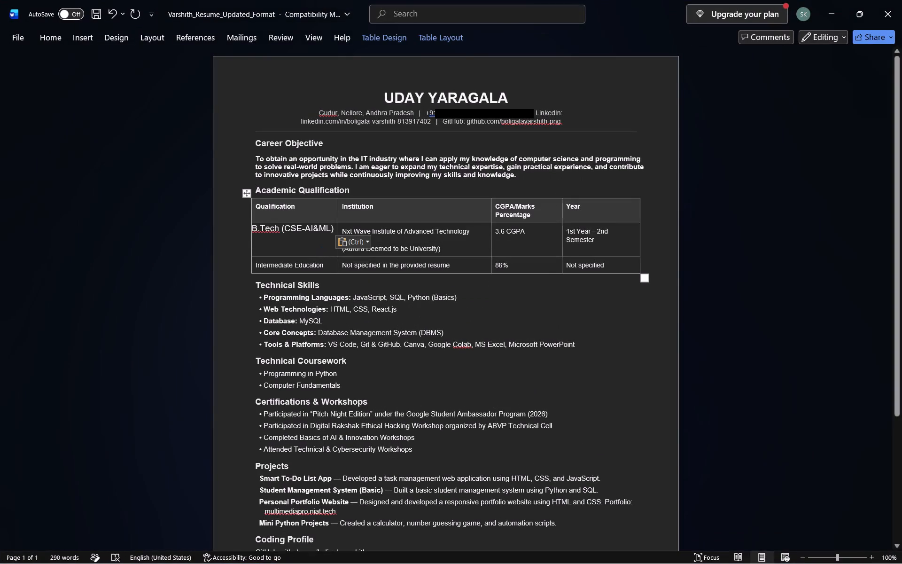
Clear the B.Tech row's Qualification cell and paste "B.Tech (CSE-AI&ML)" back one line lower in the same cell.
key("Up")
key("Up")
key("Down")
left_click_drag(331, 230, 261, 229)
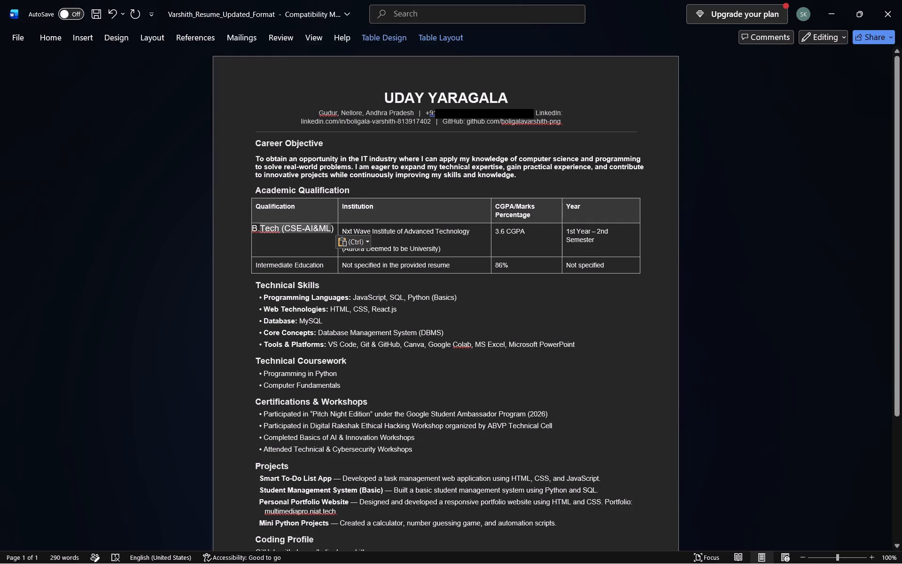
left_click_drag(261, 229, 259, 228)
key("BackSpace")
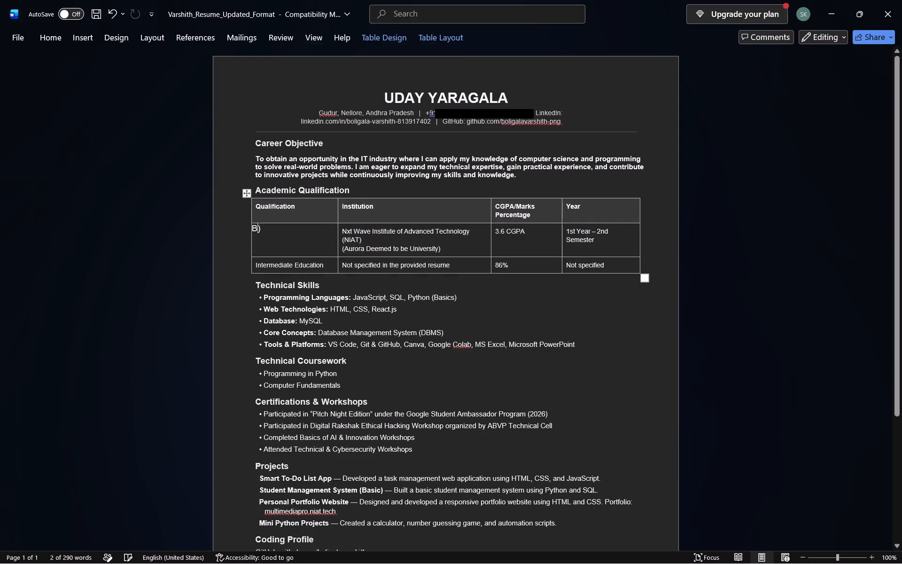
key("BackSpace")
key("Right")
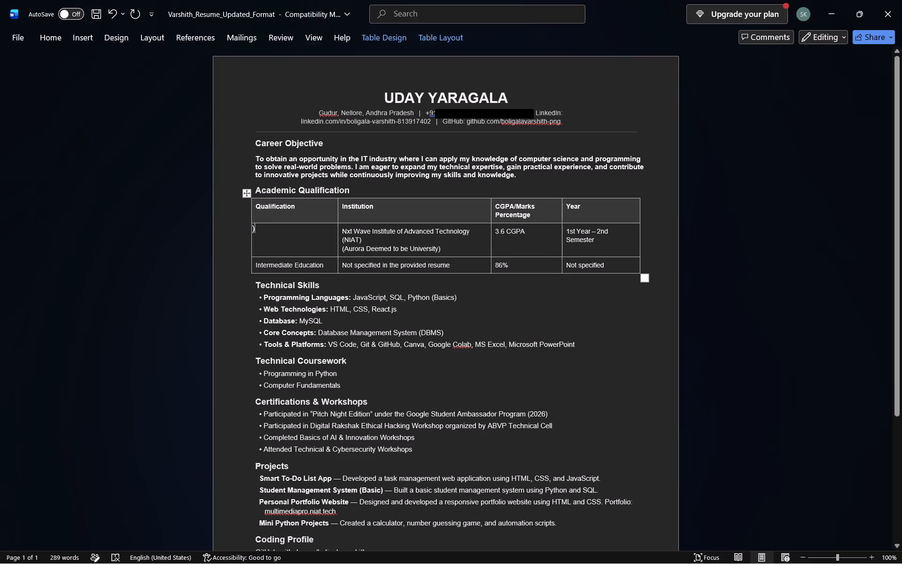
key("BackSpace")
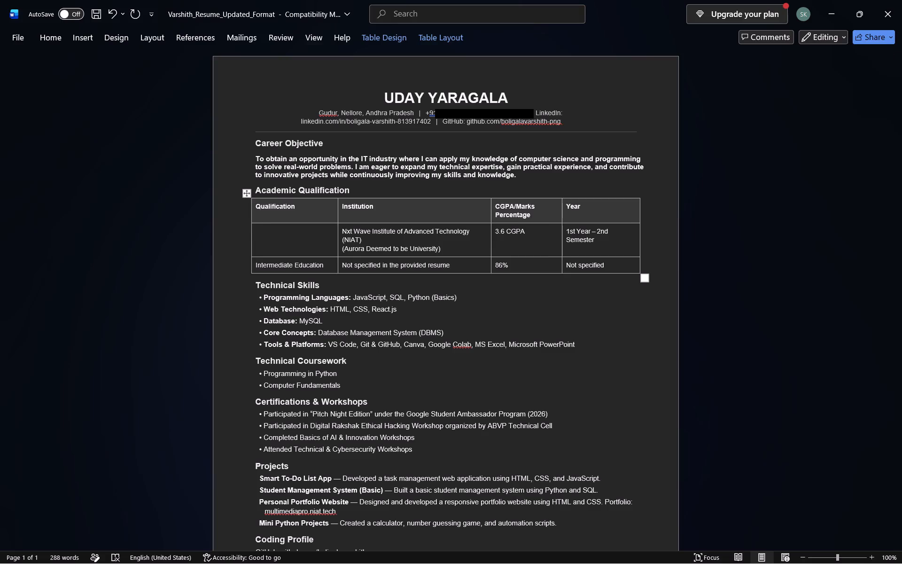
key("Down")
key("ctrl+v")
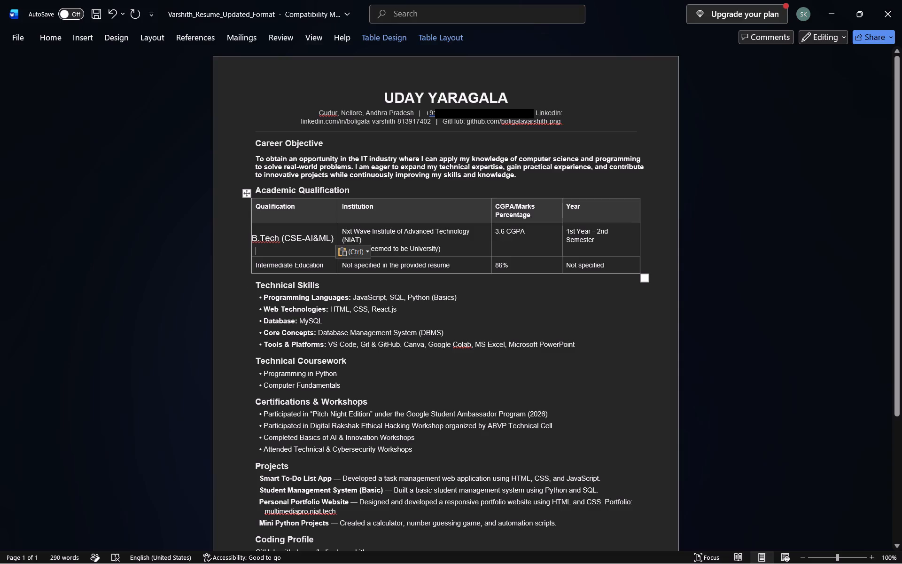
left_click(645, 282)
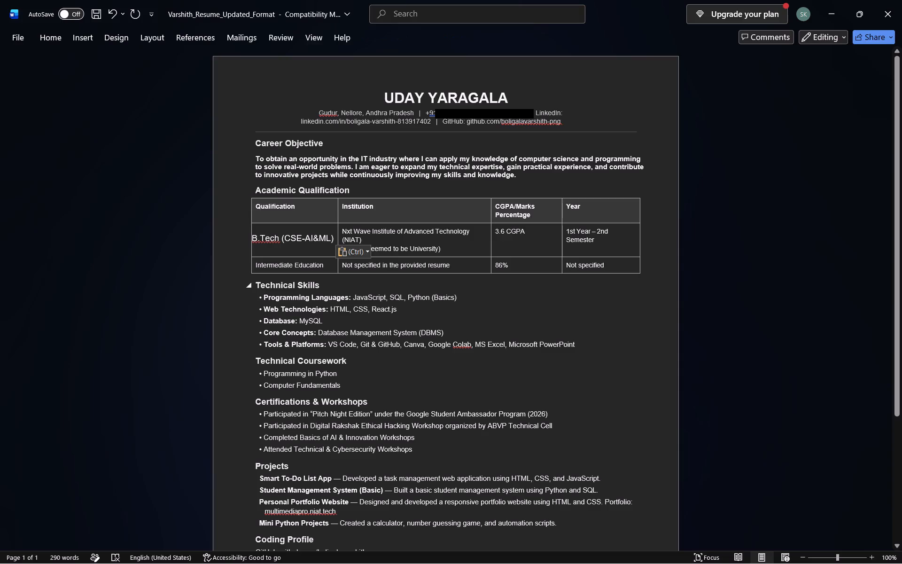
left_click(645, 278)
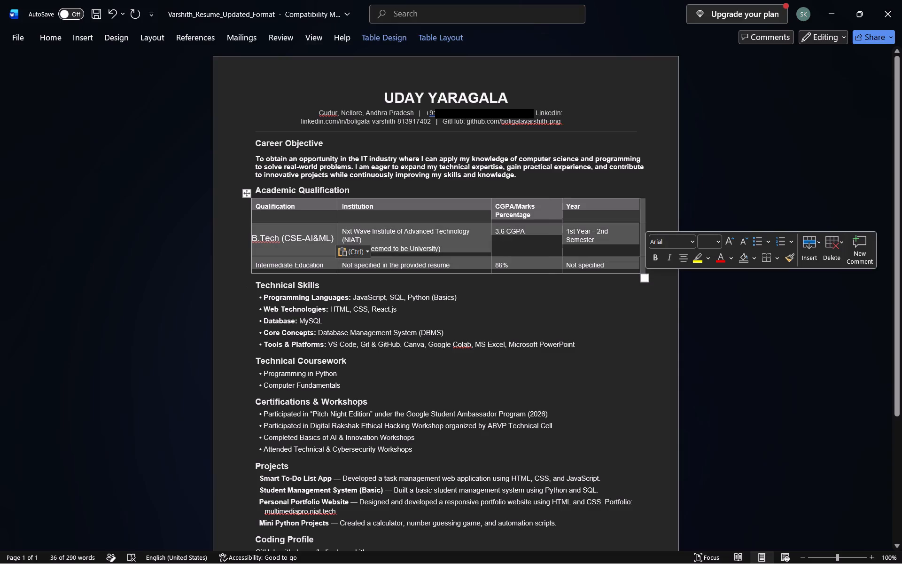
left_click(804, 313)
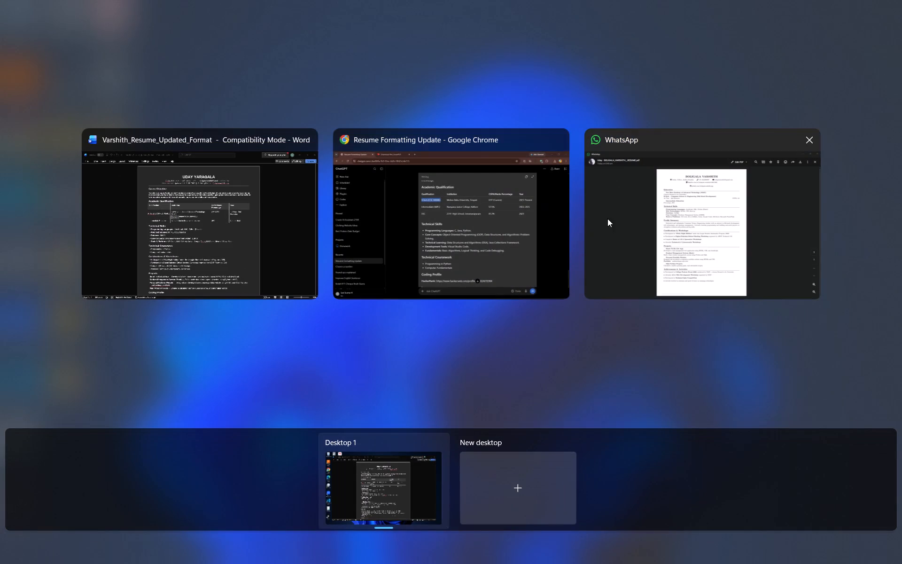
Copy "Mohan Babu University, Tirupati" from ChatGPT's Academic Qualification table and return to the Word resume.
left_click(418, 247)
left_click_drag(439, 186, 555, 187)
left_click(555, 187)
left_click_drag(555, 187, 505, 190)
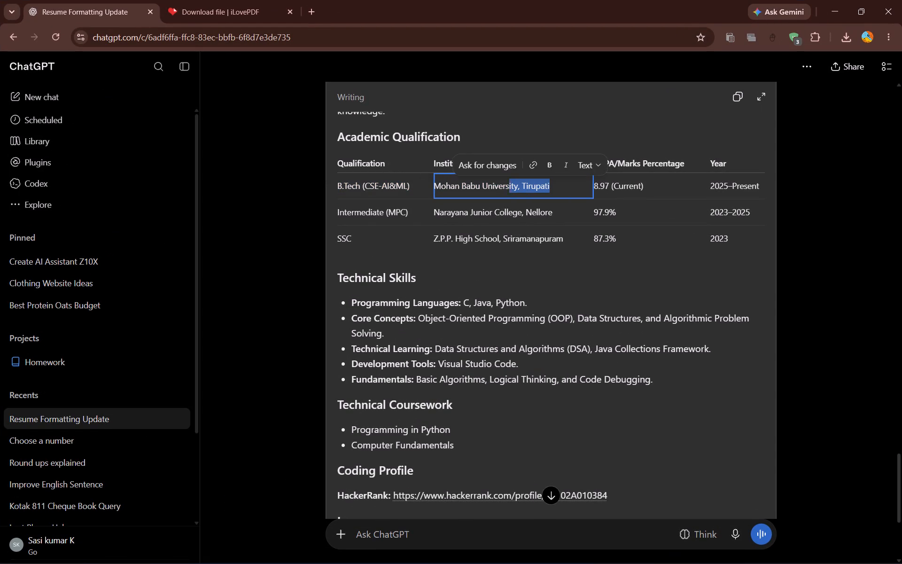
left_click_drag(505, 190, 435, 197)
key("ctrl+c")
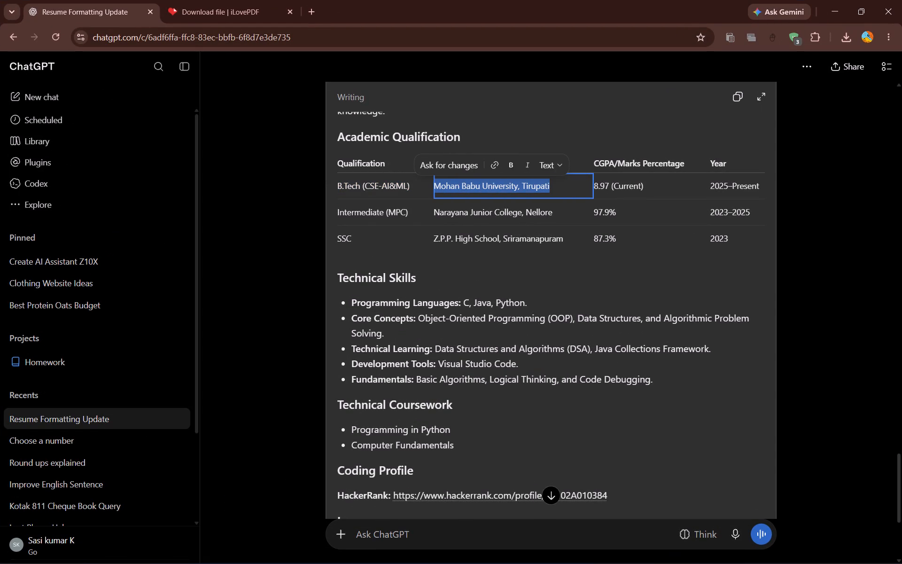
left_click(515, 195)
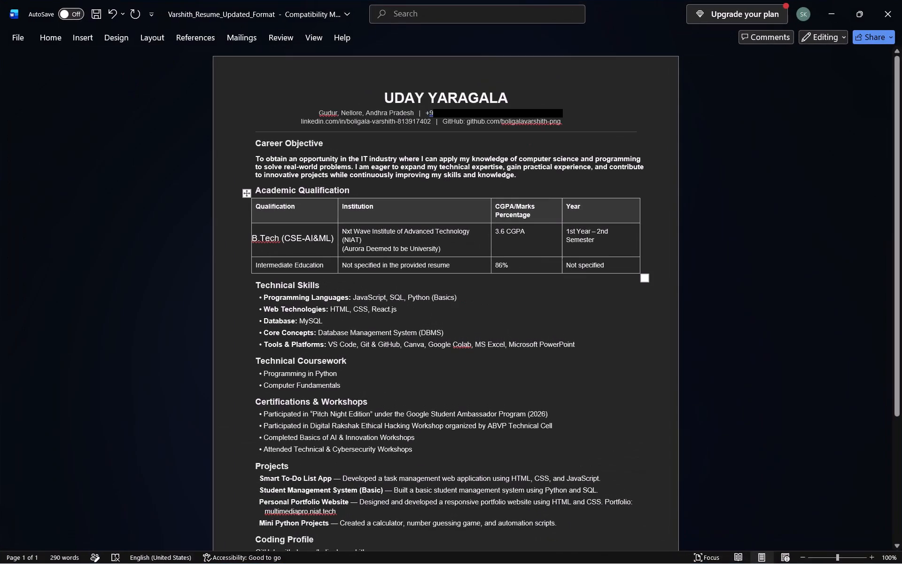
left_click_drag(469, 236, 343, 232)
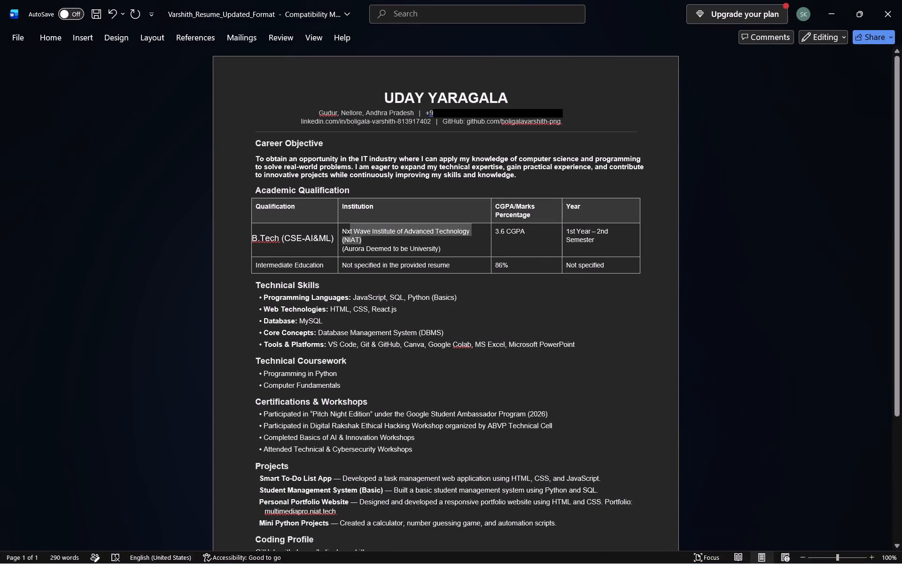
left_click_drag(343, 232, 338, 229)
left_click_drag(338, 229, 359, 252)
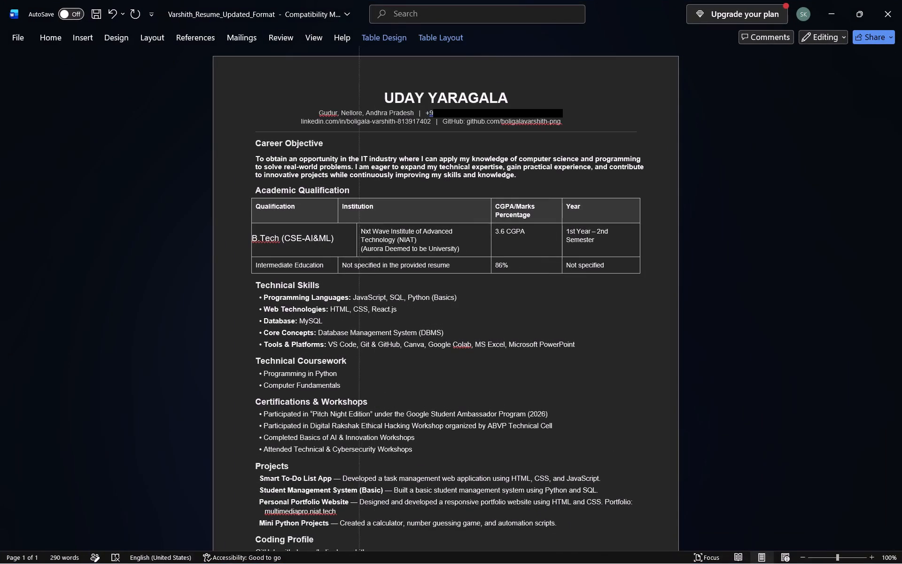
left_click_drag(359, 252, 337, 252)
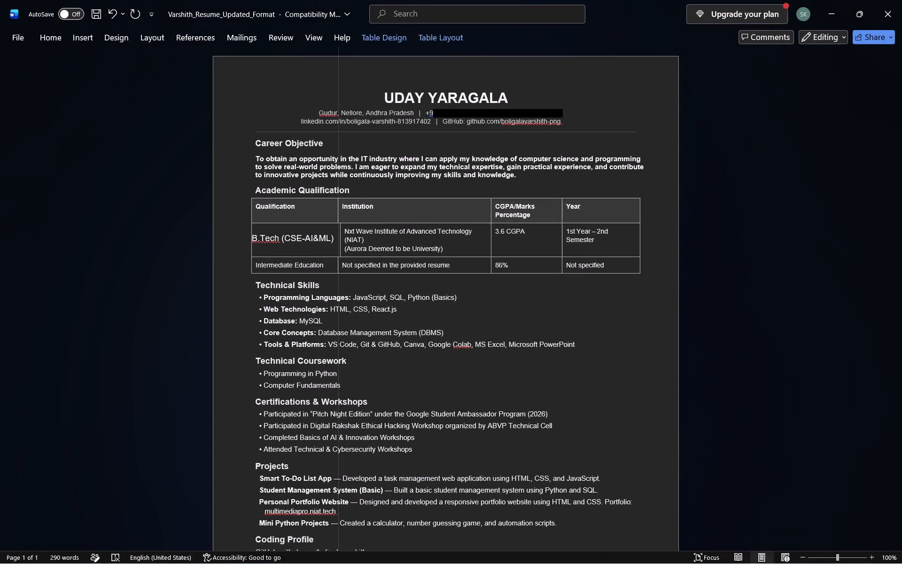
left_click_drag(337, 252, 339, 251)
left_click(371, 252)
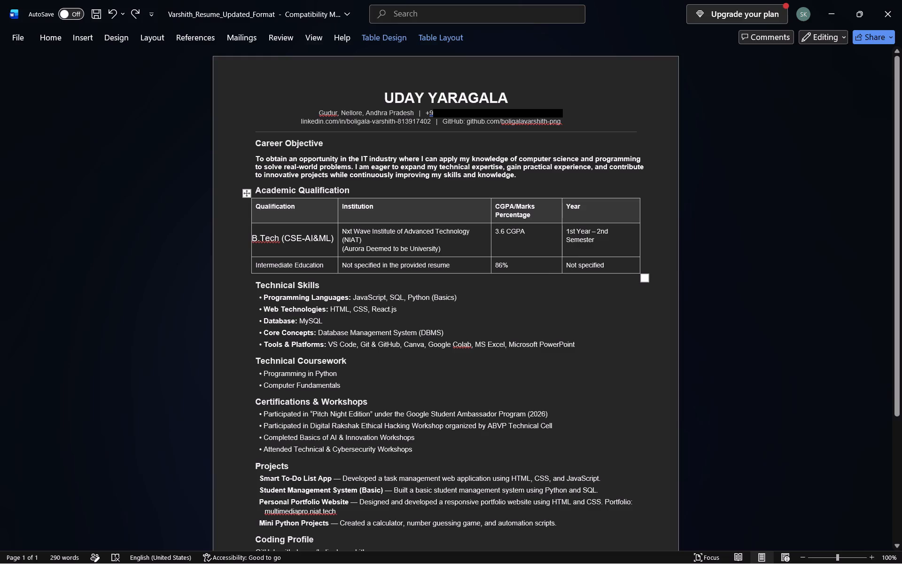
Replace the B.Tech row's Institution text with "Mohan Babu University, Tirupati", placed on the cell's second line.
left_click_drag(475, 230, 441, 248)
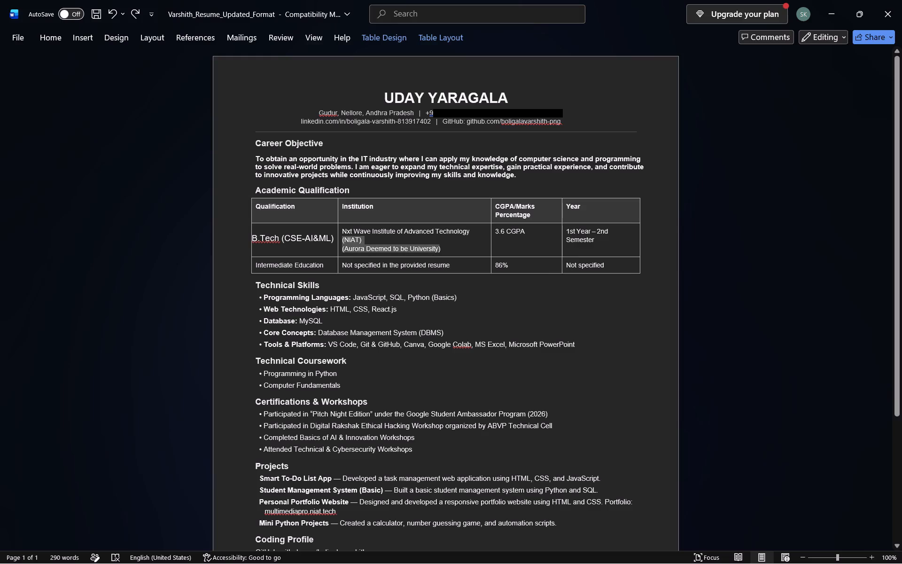
left_click_drag(441, 248, 443, 248)
key("BackSpace")
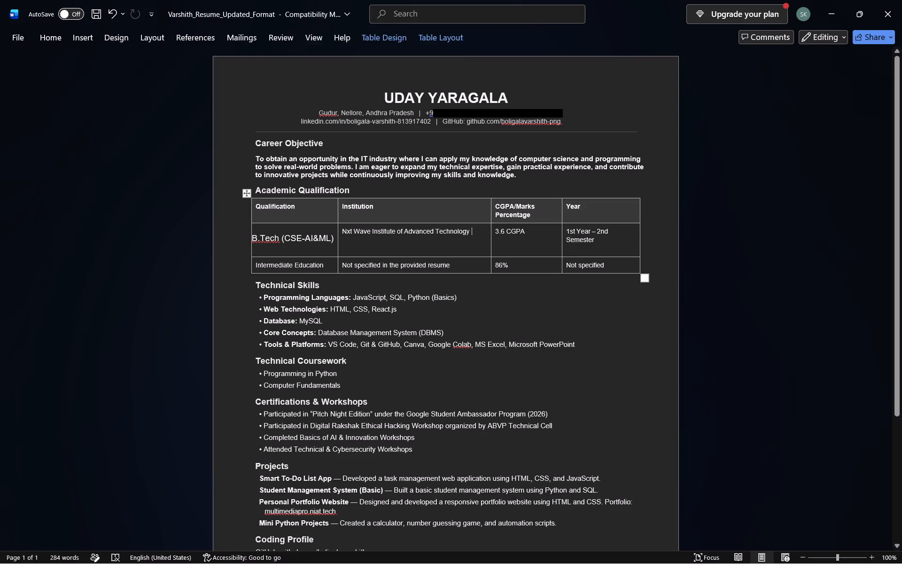
key("BackSpace")
key("BackSpace")
key("BackSpace")
key("BackSpace")
key("BackSpace")
key("BackSpace")
key("BackSpace")
key("BackSpace")
key("BackSpace")
key("BackSpace")
key("BackSpace")
key("BackSpace")
key("BackSpace")
key("BackSpace")
key("BackSpace")
key("BackSpace")
key("BackSpace")
key("BackSpace")
key("BackSpace")
key("BackSpace")
key("BackSpace")
key("BackSpace")
key("BackSpace")
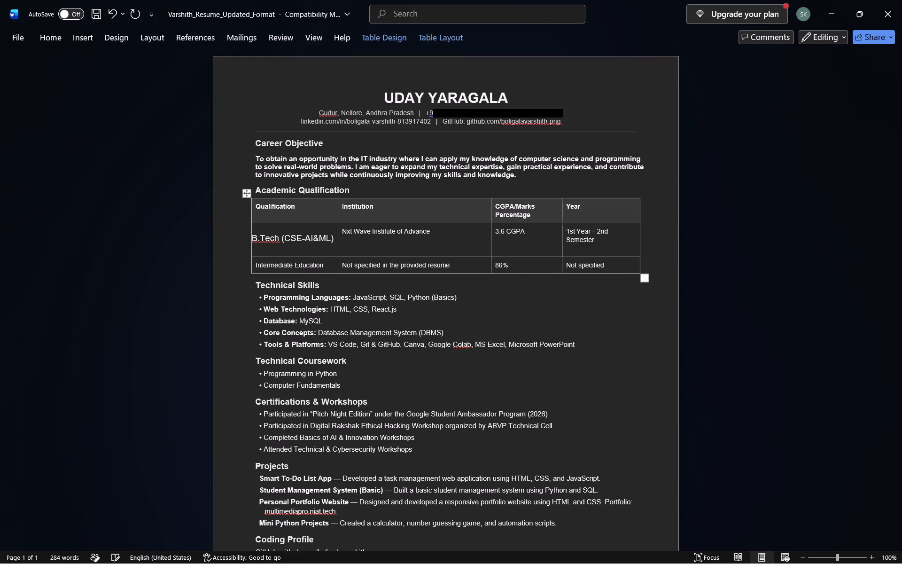
key("BackSpace")
key("BackSpace")
key("BackSpace")
key("BackSpace")
key("BackSpace")
key("BackSpace")
key("BackSpace")
key("BackSpace")
key("BackSpace")
key("BackSpace")
key("BackSpace")
key("BackSpace")
key("BackSpace")
key("Right")
key("ctrl+v")
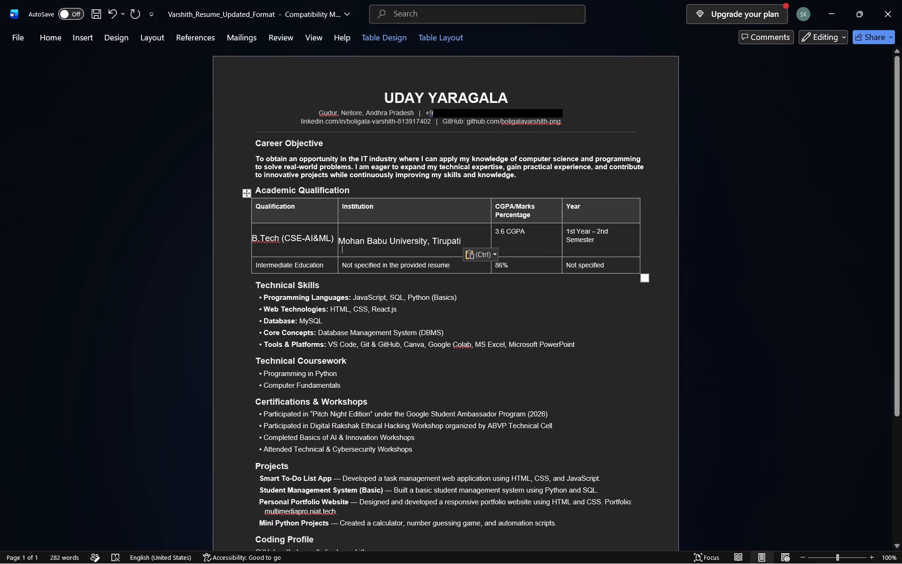
key("Up")
key("Down")
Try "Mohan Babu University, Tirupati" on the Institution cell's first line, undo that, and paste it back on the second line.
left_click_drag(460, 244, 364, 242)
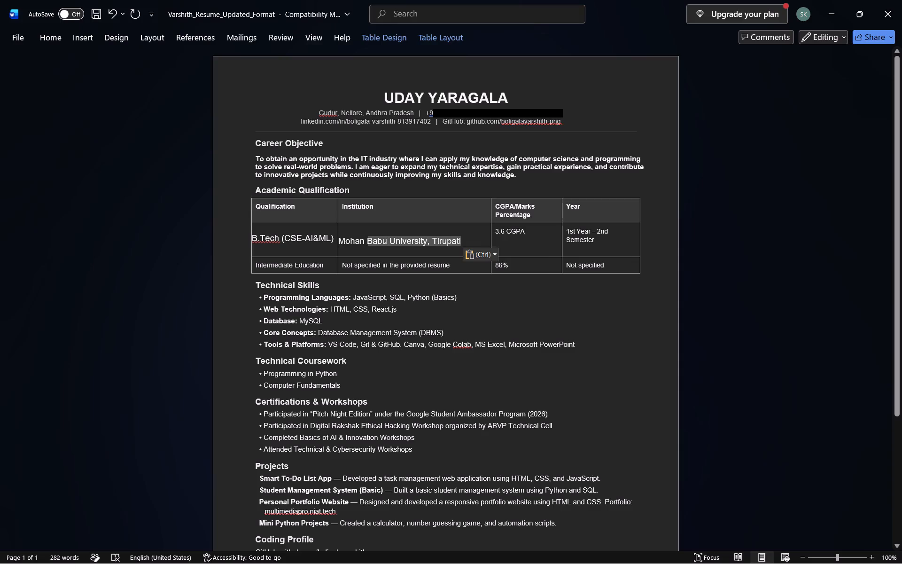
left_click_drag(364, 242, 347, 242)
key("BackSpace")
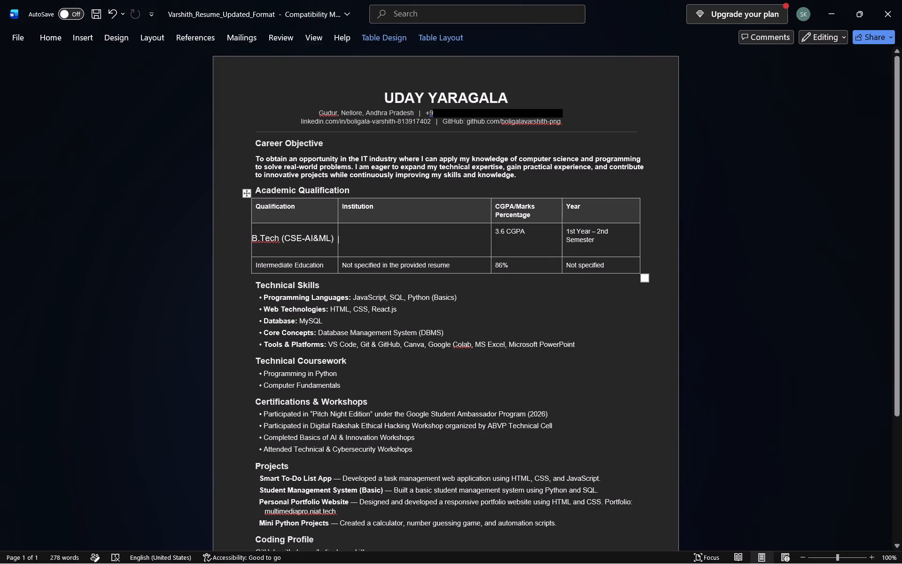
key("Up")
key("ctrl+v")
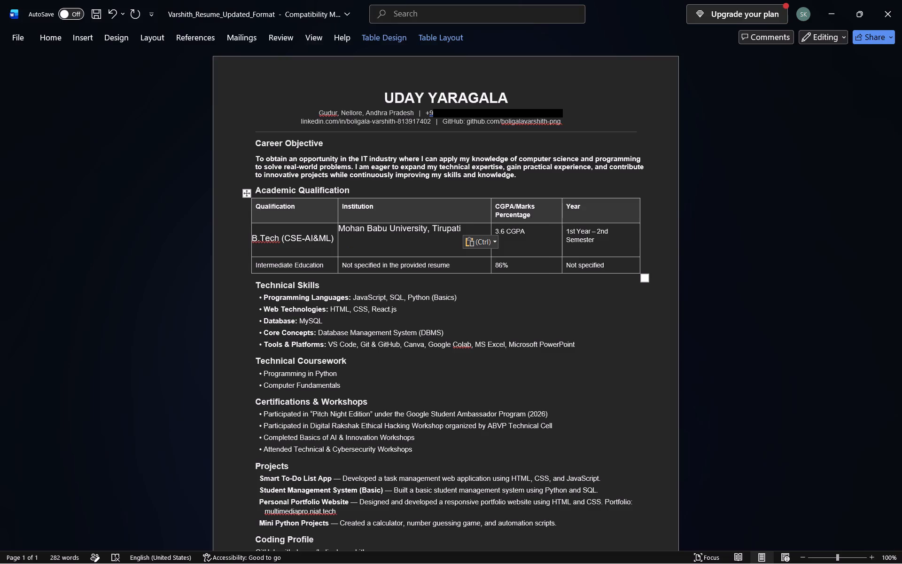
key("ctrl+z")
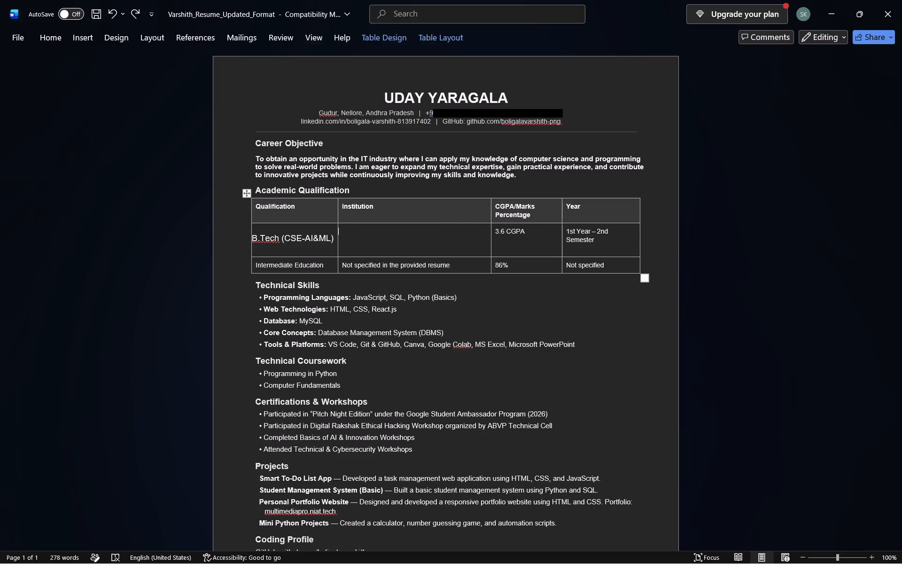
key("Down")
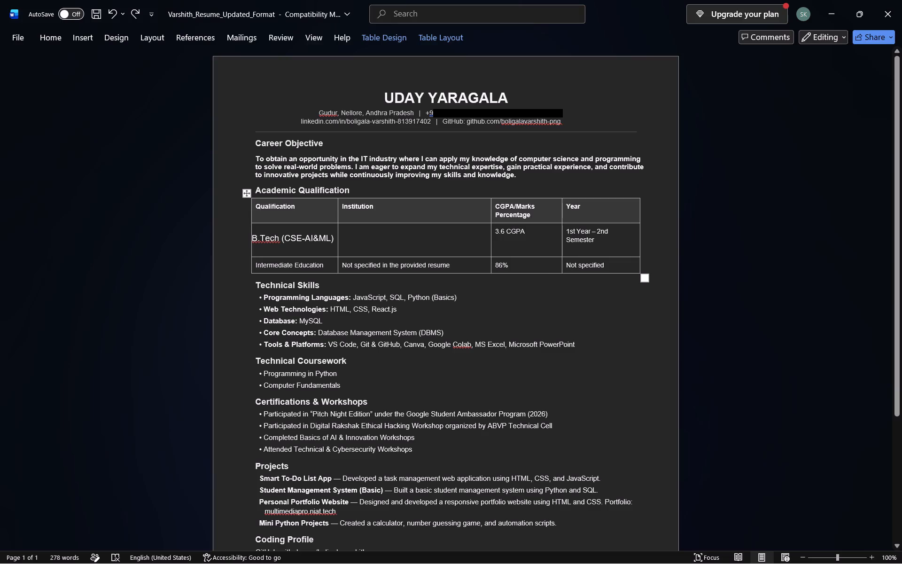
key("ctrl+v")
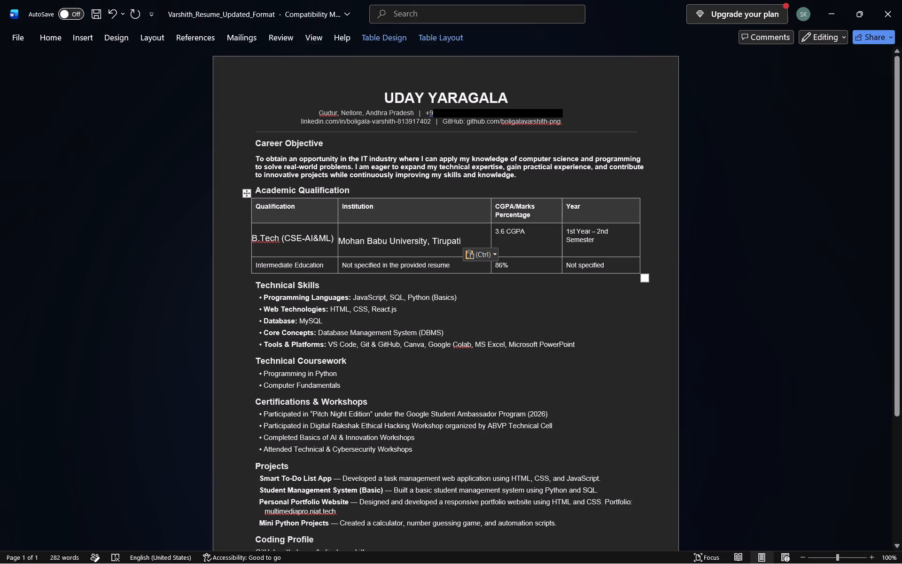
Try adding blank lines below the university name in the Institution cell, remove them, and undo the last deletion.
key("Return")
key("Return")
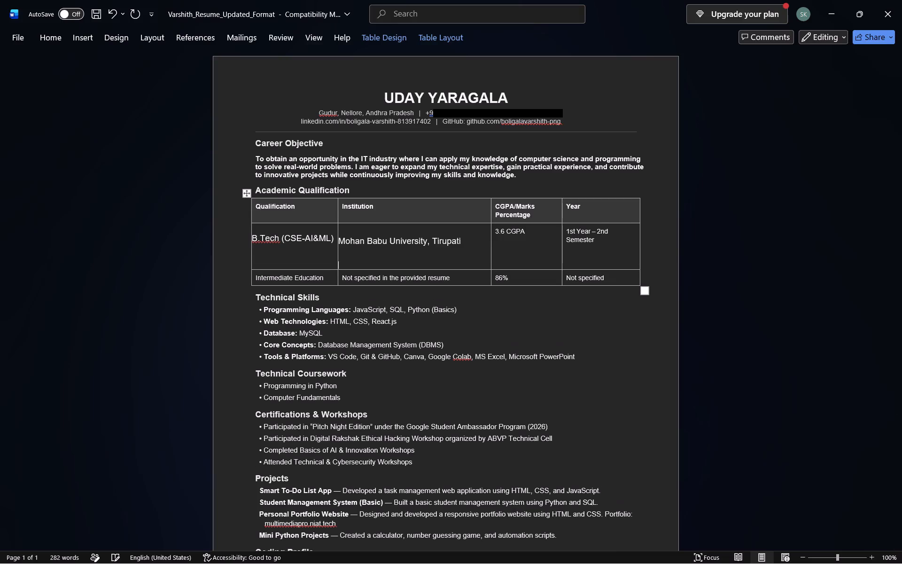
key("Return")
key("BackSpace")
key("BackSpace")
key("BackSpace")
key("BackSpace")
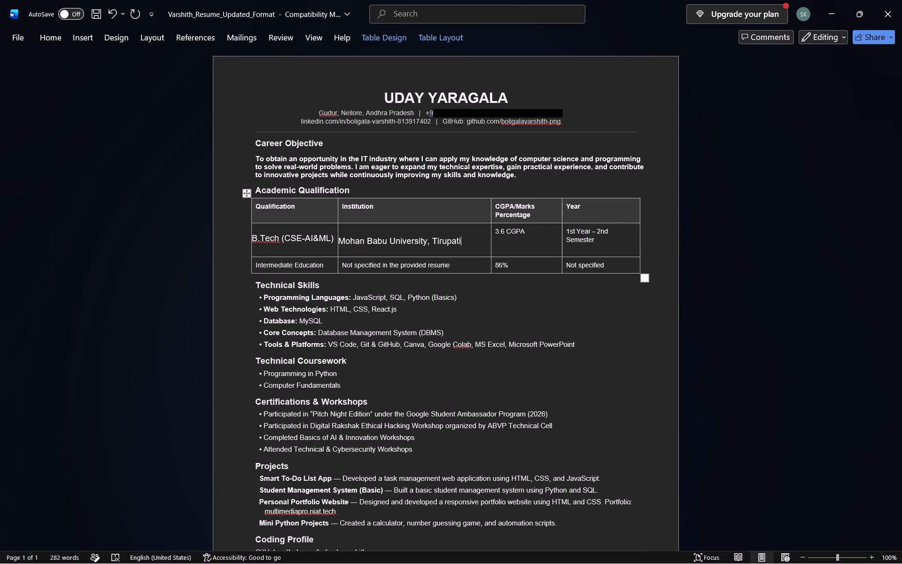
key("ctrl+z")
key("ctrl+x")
Undo the recent edits to the B.Tech row, the Career Objective, the contact lines and the name heading.
key("ctrl+z")
key("ctrl+z")
key("ctrl+z")
key("ctrl+z")
key("ctrl+z")
key("ctrl+z")
key("ctrl+z")
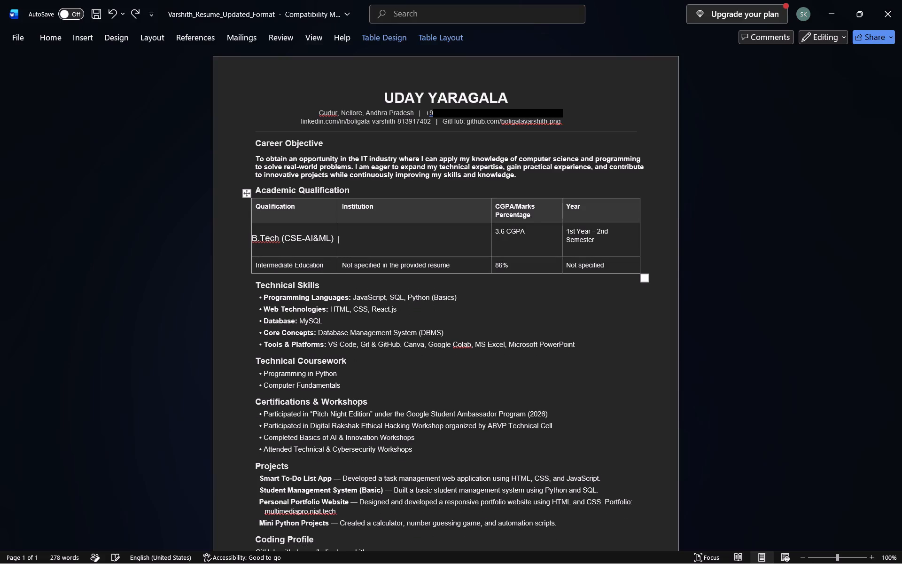
key("ctrl+z")
key("ctrl+z")
key("ctrl+z")
key("ctrl+z")
key("ctrl+z")
key("ctrl+z")
key("ctrl+z")
key("ctrl+z")
key("ctrl+z")
key("ctrl+z")
key("ctrl+z")
key("ctrl+z")
key("ctrl+z")
key("ctrl+z")
key("ctrl+z")
key("ctrl+z")
key("ctrl+z")
key("ctrl+z")
key("ctrl+z")
key("ctrl+z")
key("ctrl+z")
key("ctrl+z")
key("ctrl+z")
key("ctrl+z")
key("ctrl+z")
key("ctrl+z")
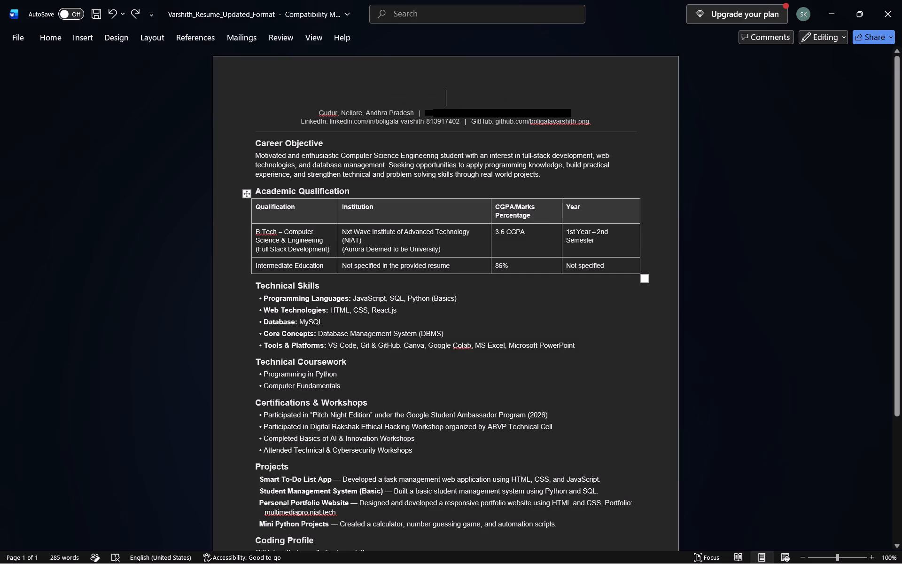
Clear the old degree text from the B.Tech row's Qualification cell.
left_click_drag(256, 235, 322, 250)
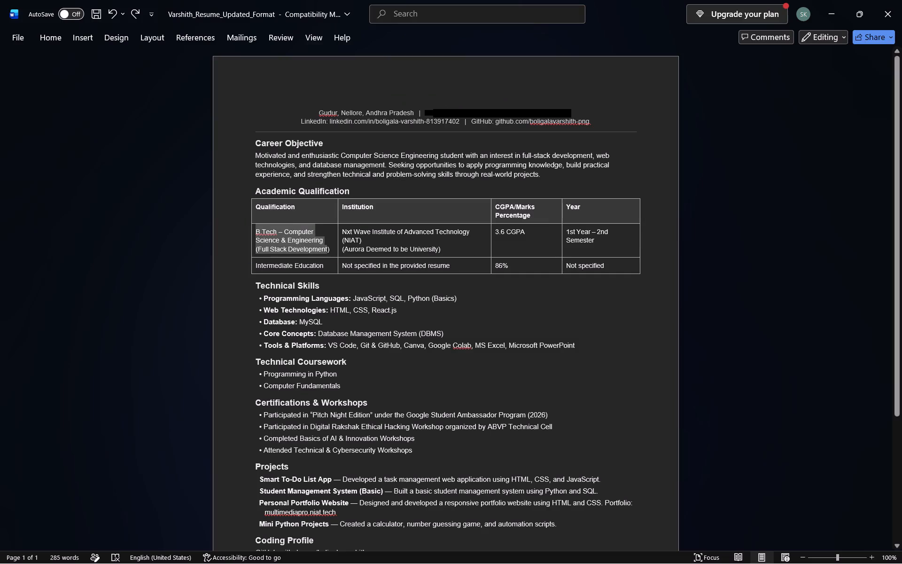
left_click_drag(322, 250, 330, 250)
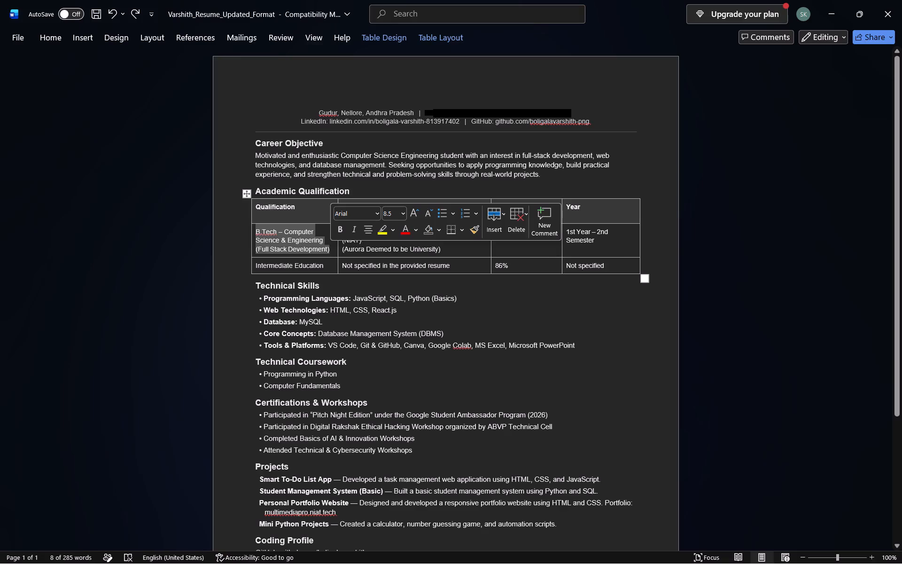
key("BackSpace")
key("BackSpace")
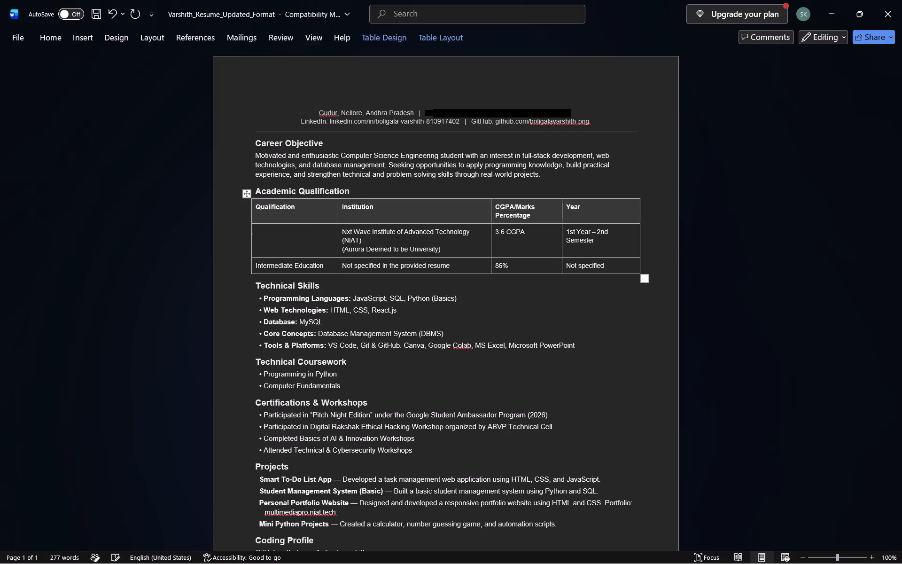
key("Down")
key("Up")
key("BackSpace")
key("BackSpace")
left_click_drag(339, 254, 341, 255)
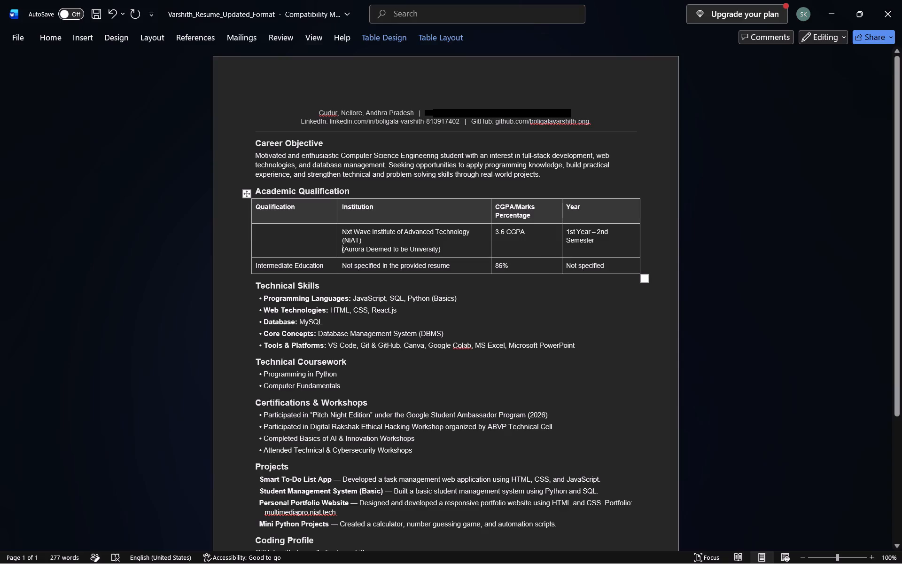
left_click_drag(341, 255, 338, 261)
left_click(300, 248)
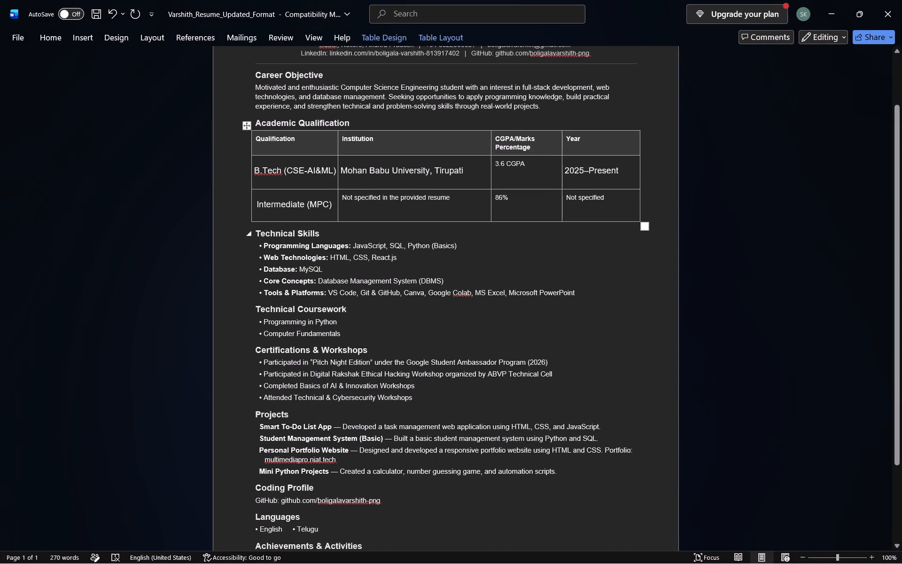
Replace the resume's whole Technical Skills section, heading and bullets, with the copied ChatGPT section.
left_click_drag(256, 231, 436, 297)
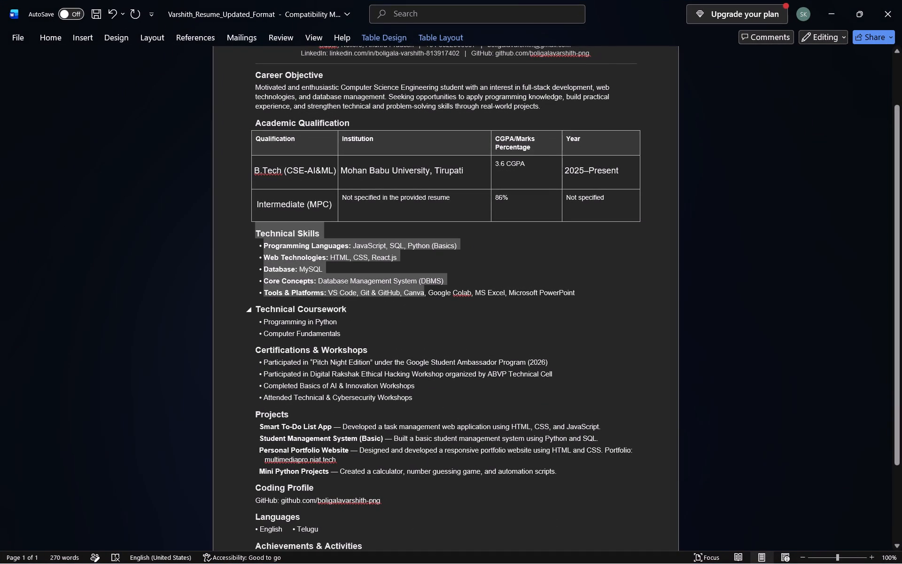
left_click_drag(436, 297, 473, 292)
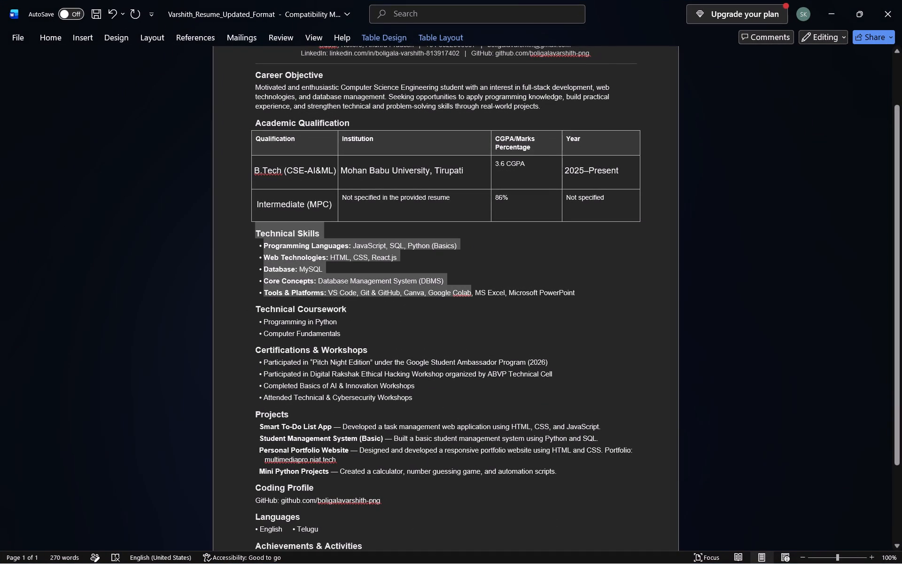
left_click_drag(473, 292, 540, 293)
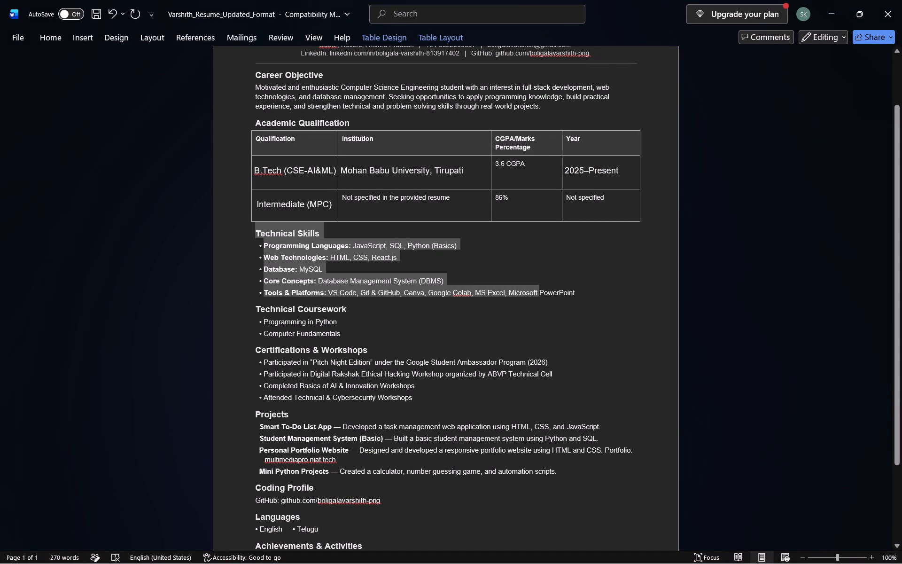
left_click_drag(540, 293, 605, 295)
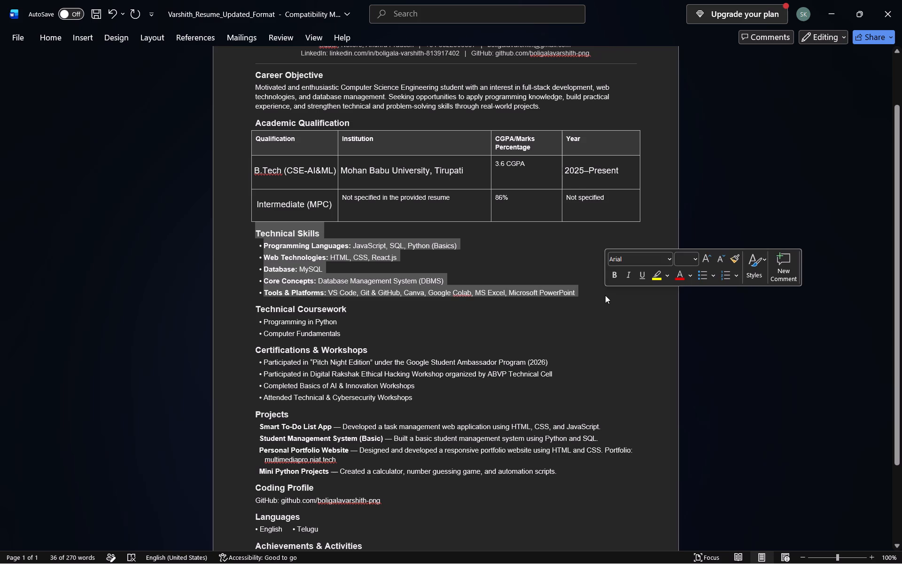
key("ctrl+v")
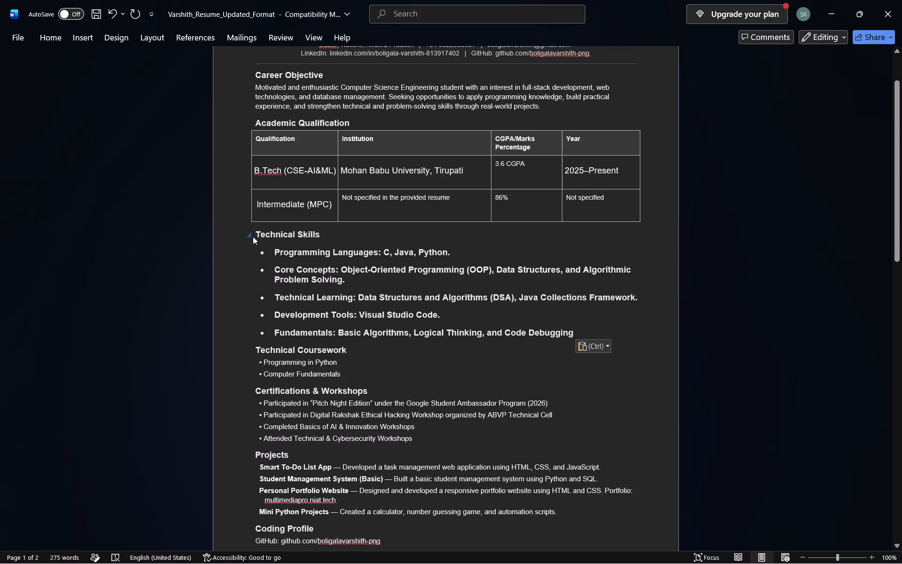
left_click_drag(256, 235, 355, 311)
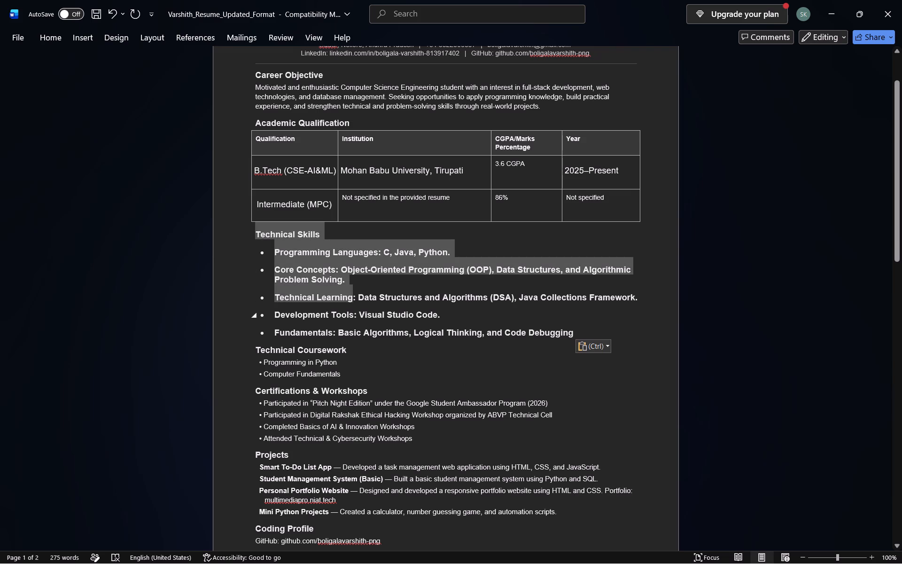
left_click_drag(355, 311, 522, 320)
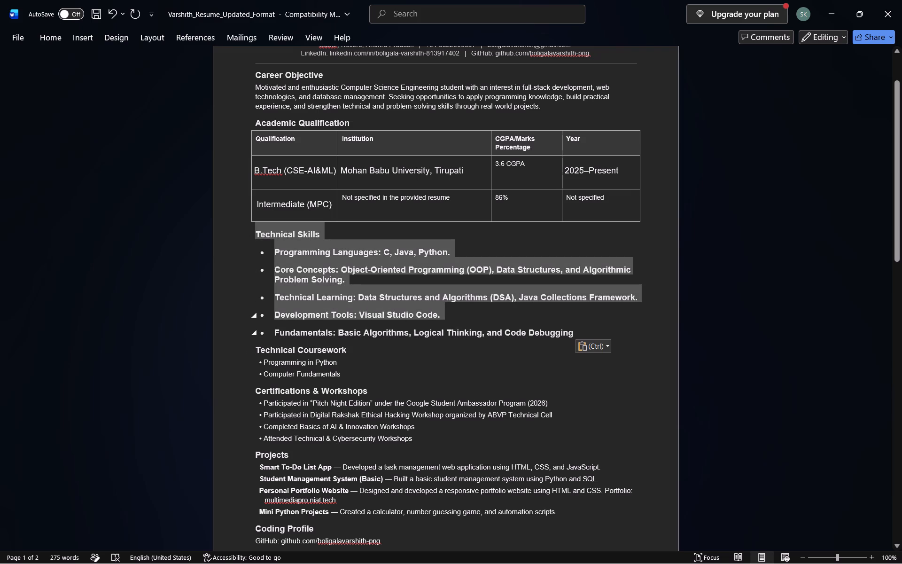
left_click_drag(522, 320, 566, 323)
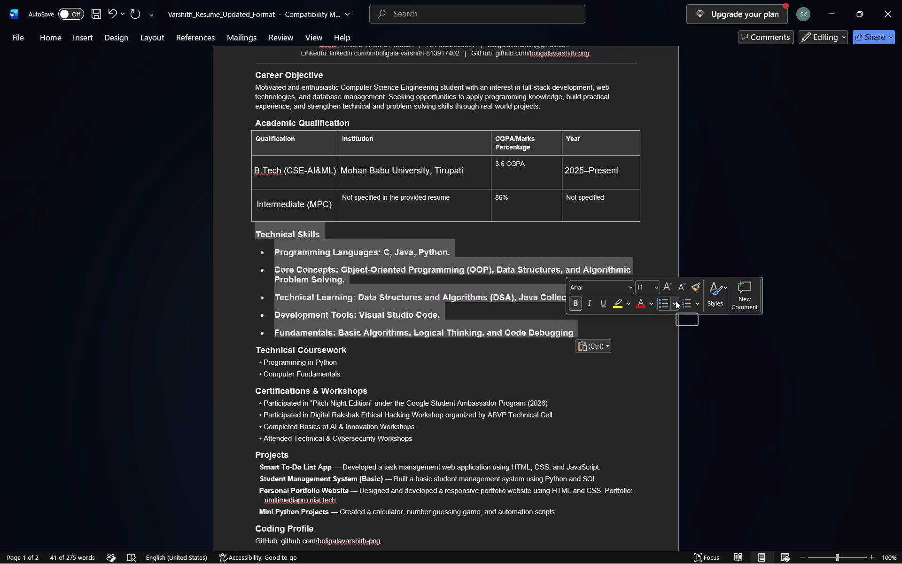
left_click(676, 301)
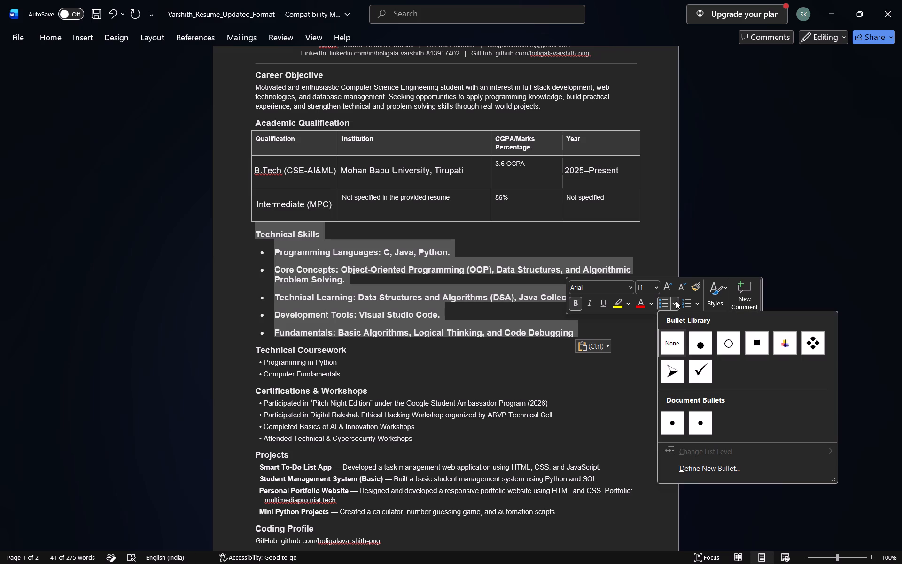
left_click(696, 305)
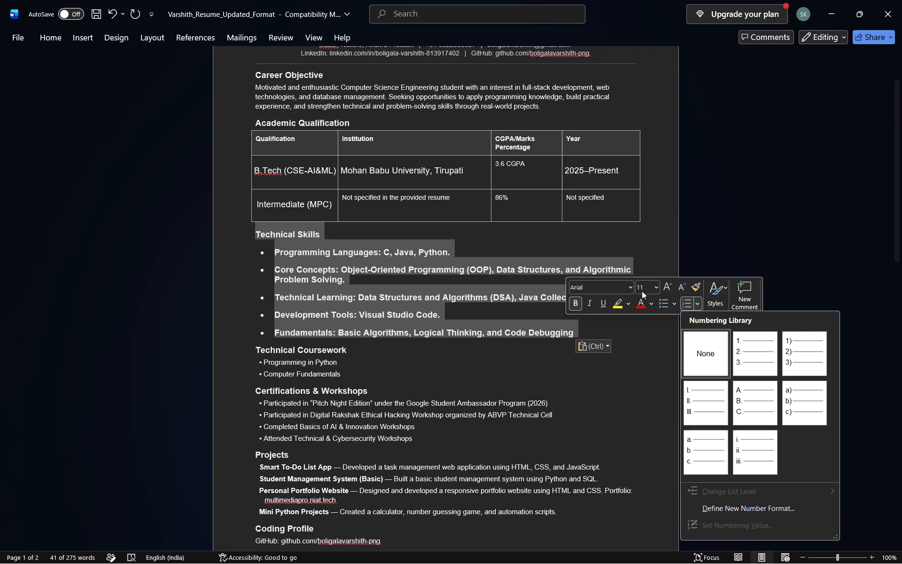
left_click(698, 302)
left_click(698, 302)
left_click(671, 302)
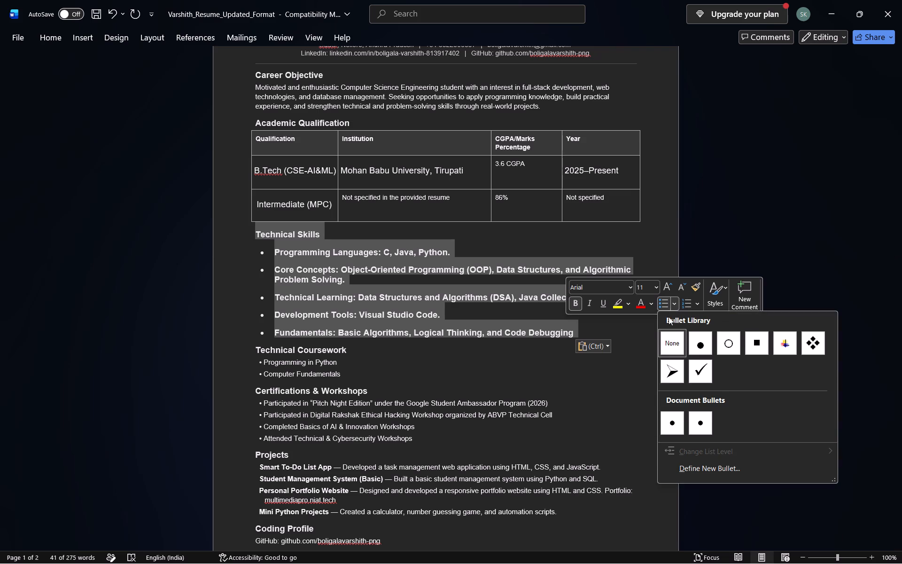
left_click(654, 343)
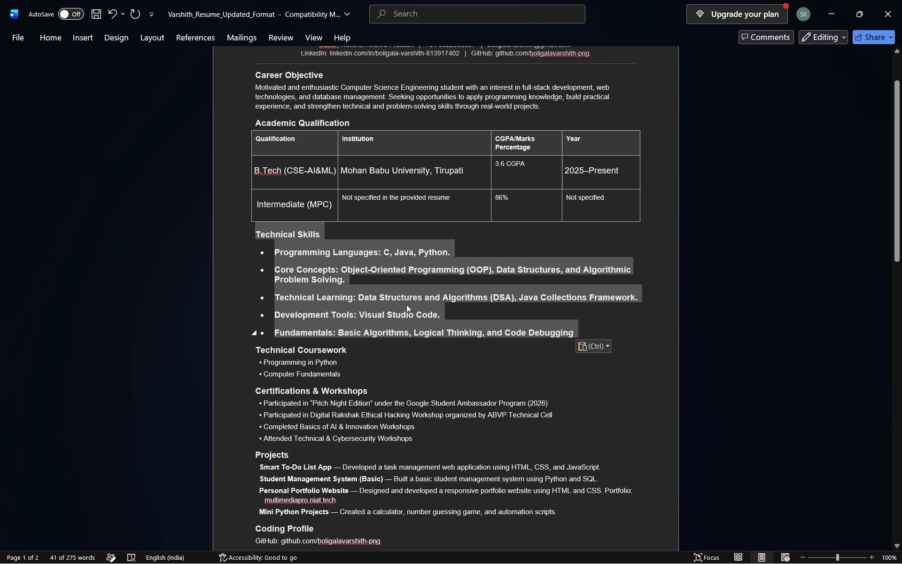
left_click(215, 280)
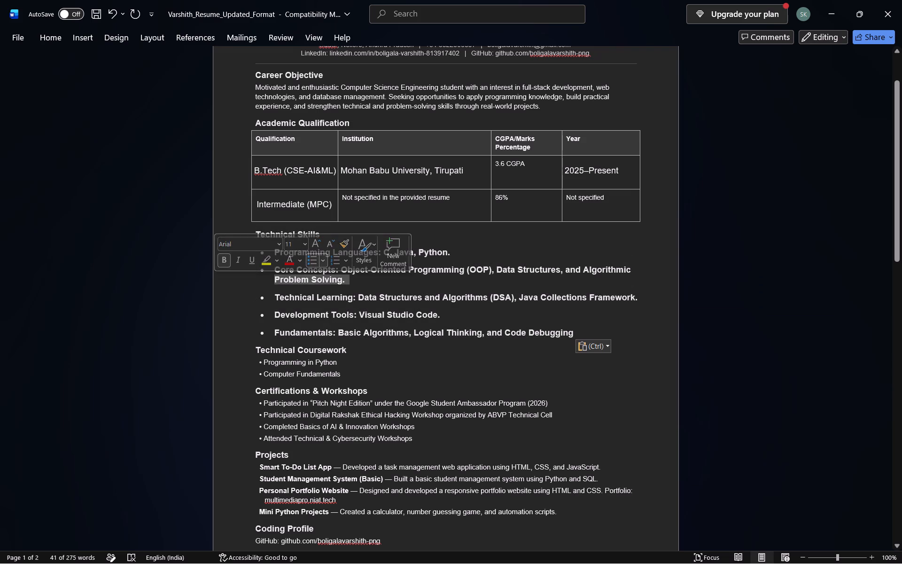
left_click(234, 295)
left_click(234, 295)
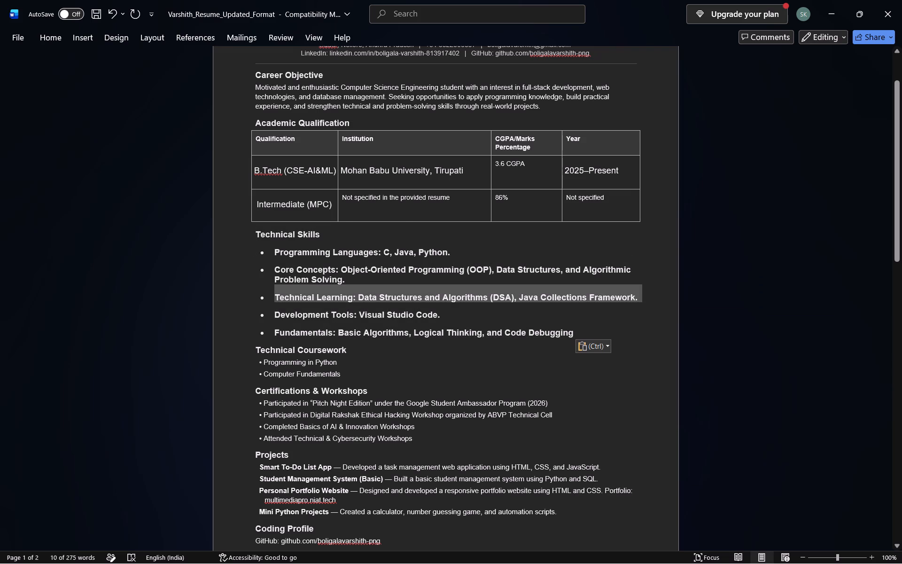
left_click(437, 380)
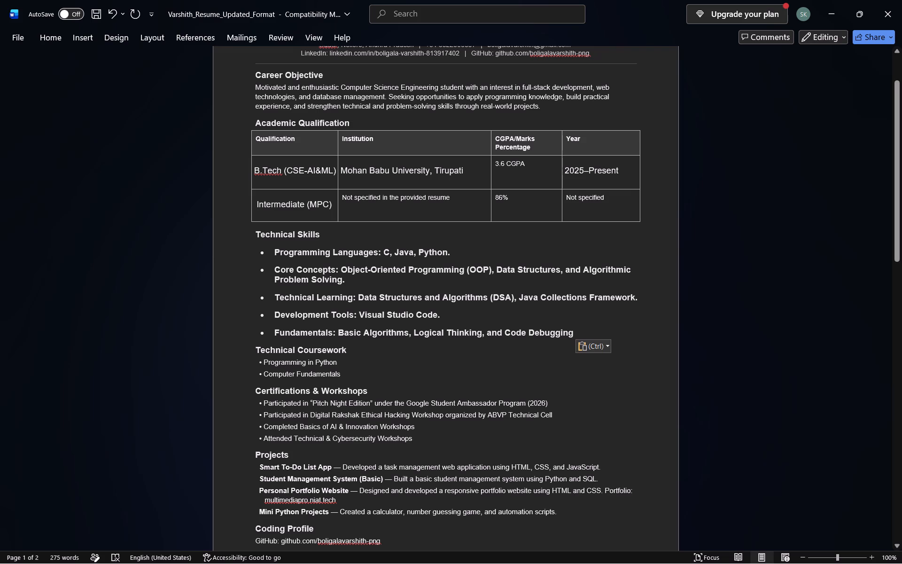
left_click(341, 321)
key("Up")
scroll(351, 313, "down", 1)
left_click(446, 209)
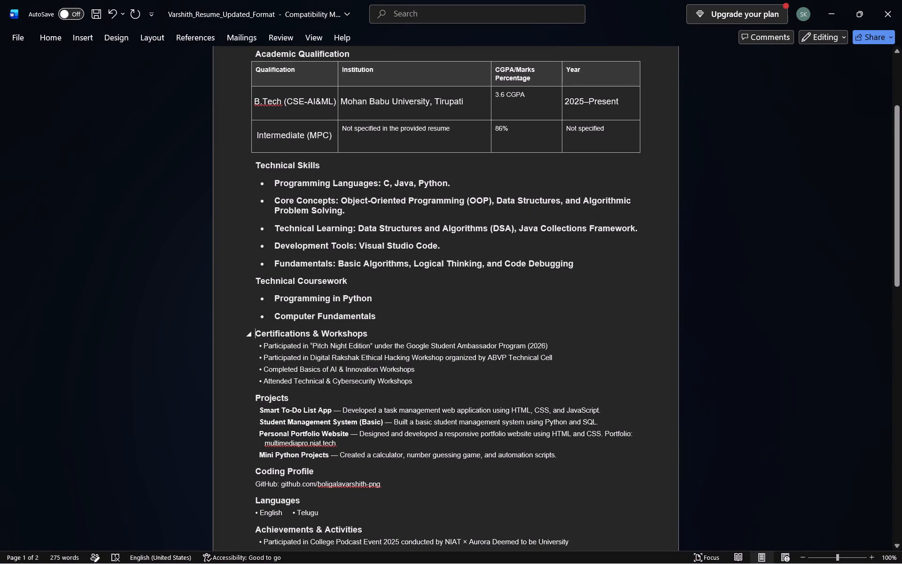
left_click_drag(254, 332, 309, 356)
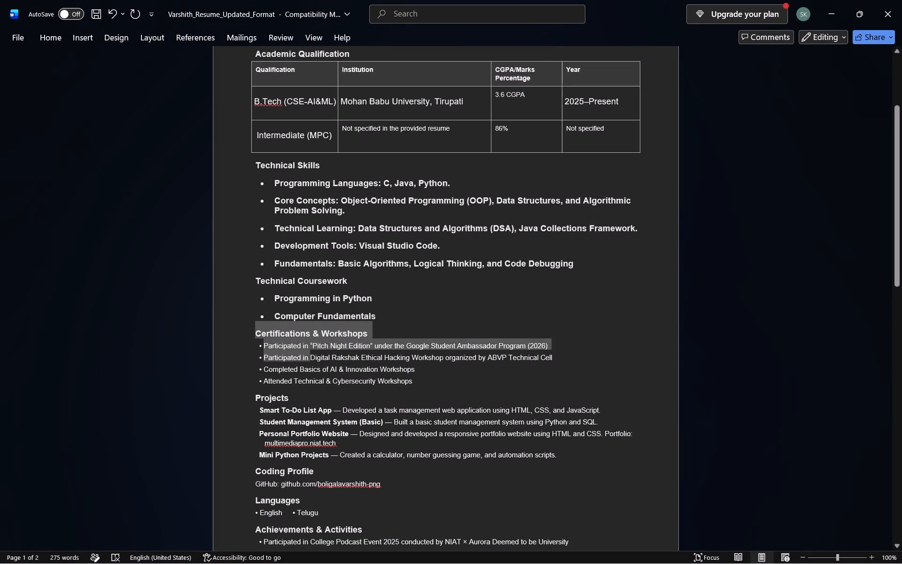
left_click_drag(309, 356, 256, 325)
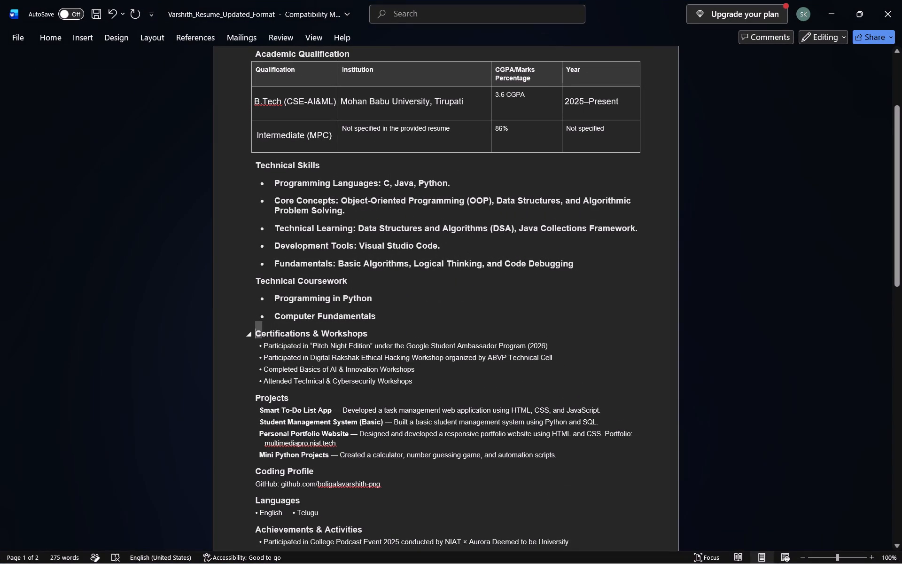
left_click_drag(256, 325, 254, 325)
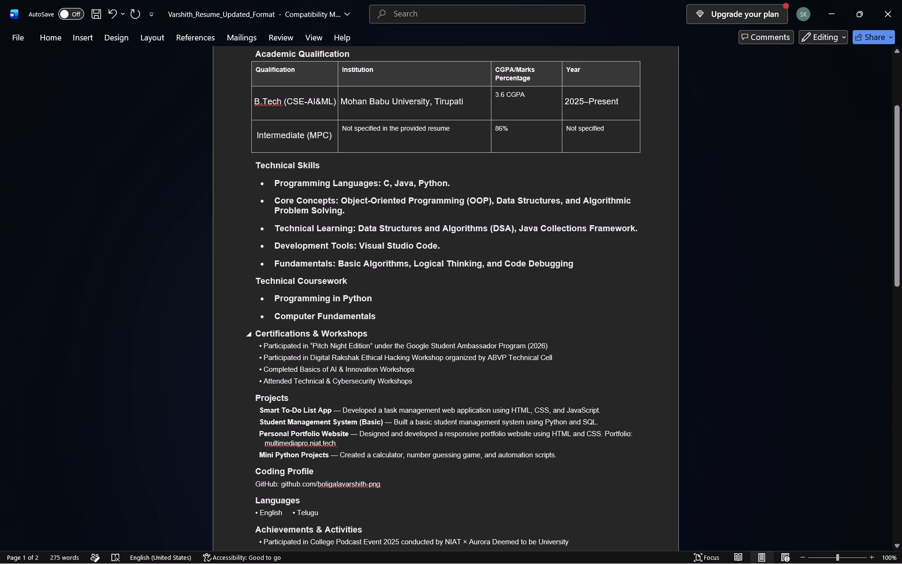
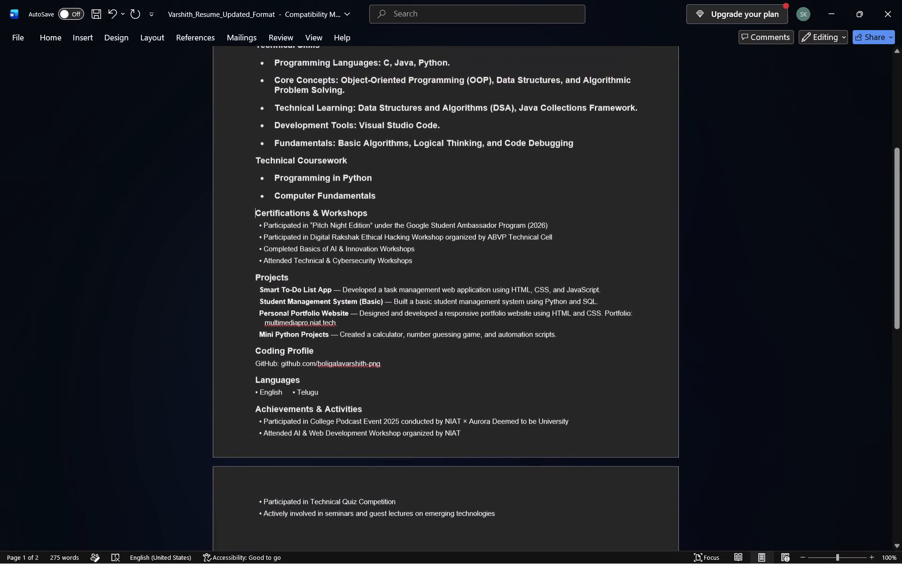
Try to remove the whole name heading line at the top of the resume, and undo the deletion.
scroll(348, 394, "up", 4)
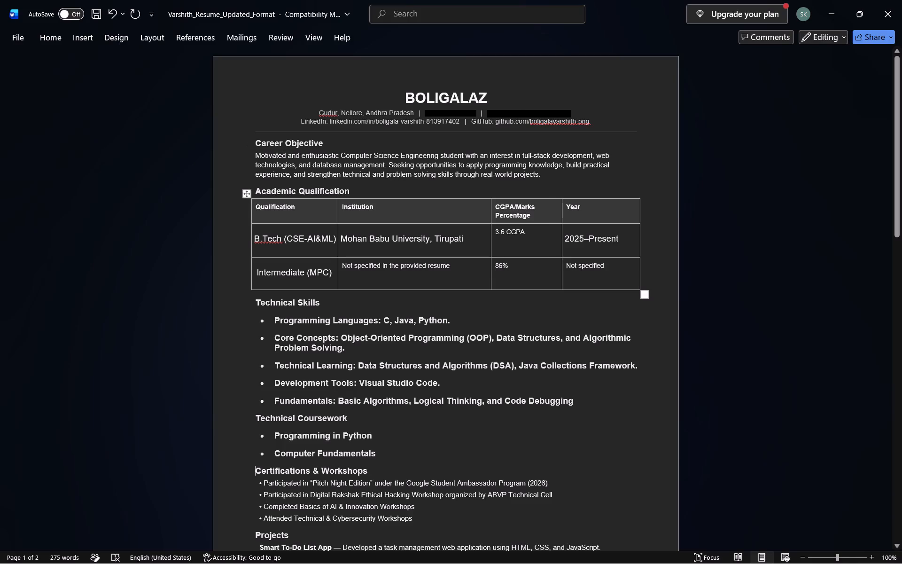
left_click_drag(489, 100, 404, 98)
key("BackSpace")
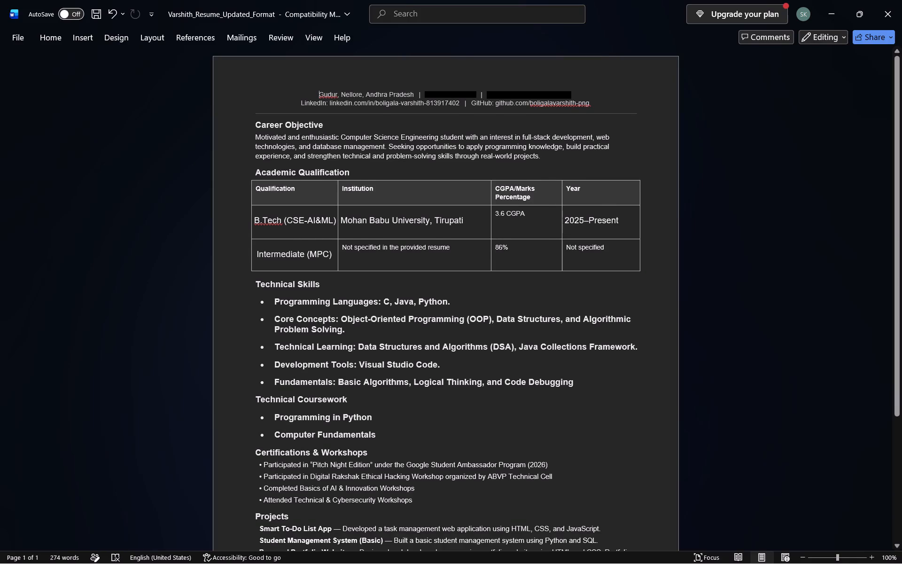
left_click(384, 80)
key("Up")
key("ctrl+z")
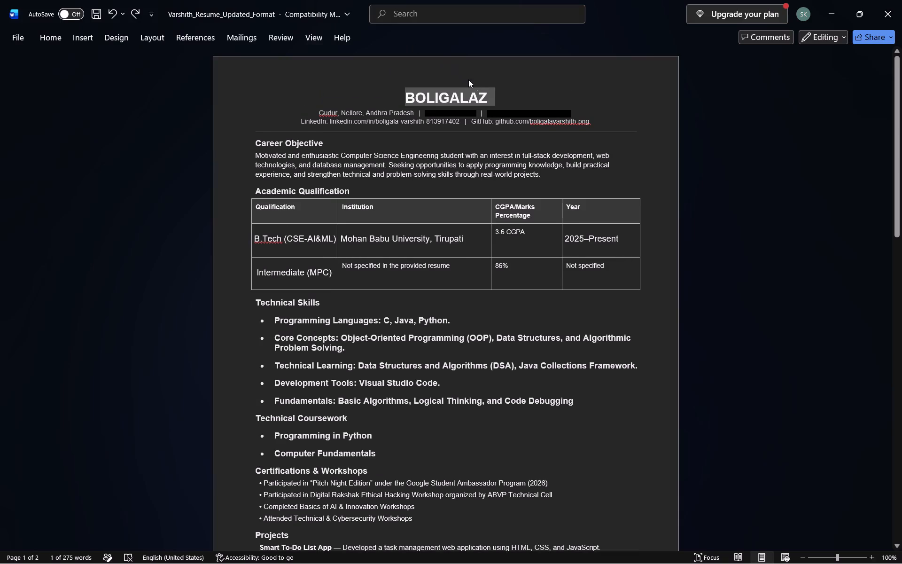
Replace the old name in the resume's title line with the second person's full name in capitals.
left_click(490, 96)
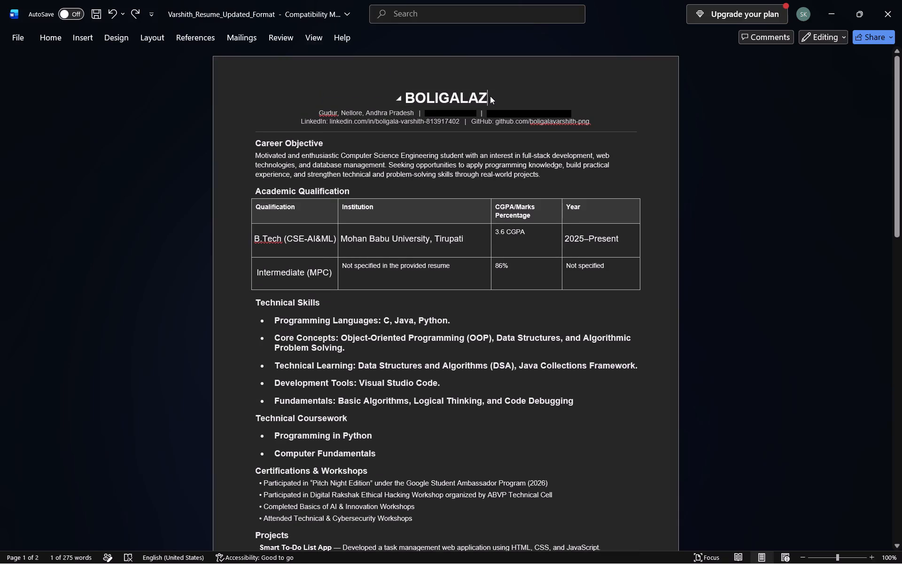
key("BackSpace")
key("BackSpace")
key("BackSpace")
key("BackSpace")
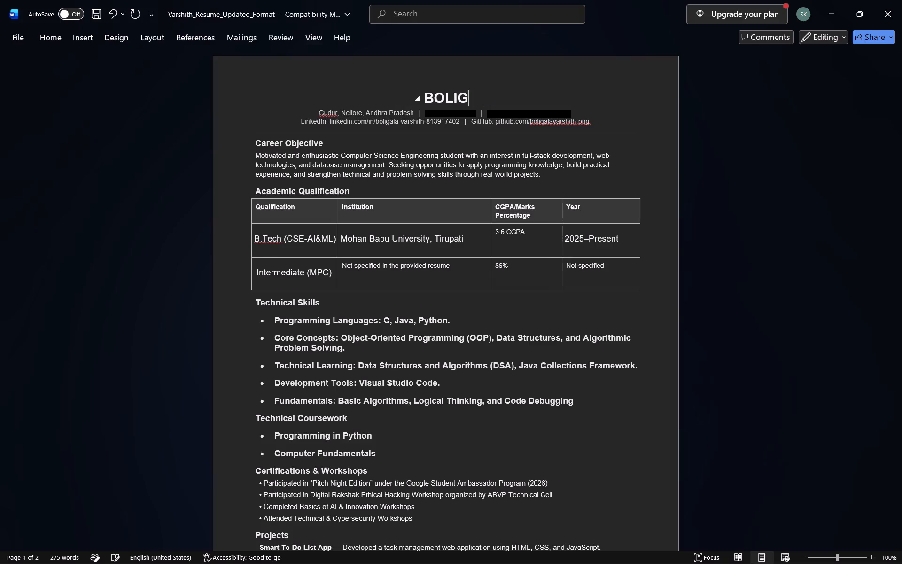
key("BackSpace")
key("BackSpace")
key("BackSpace")
key("BackSpace")
key("BackSpace")
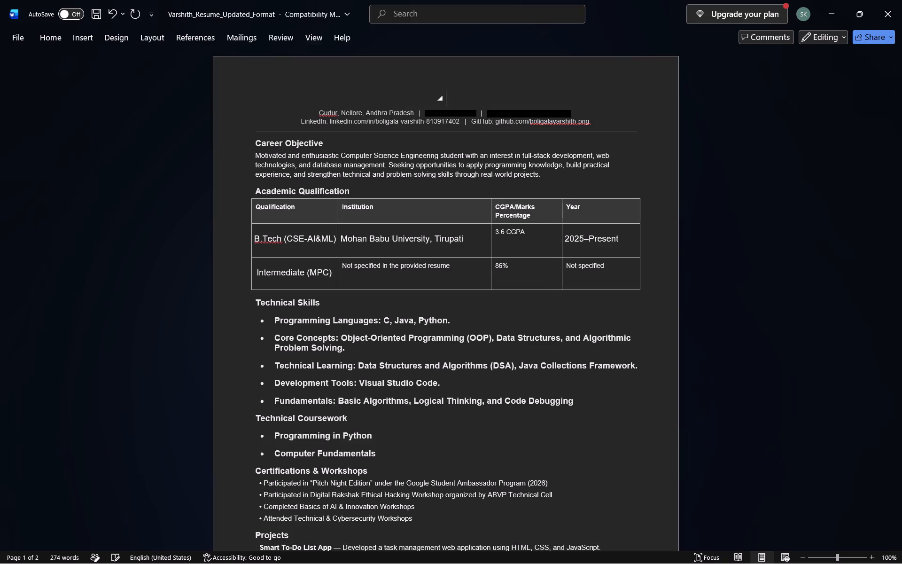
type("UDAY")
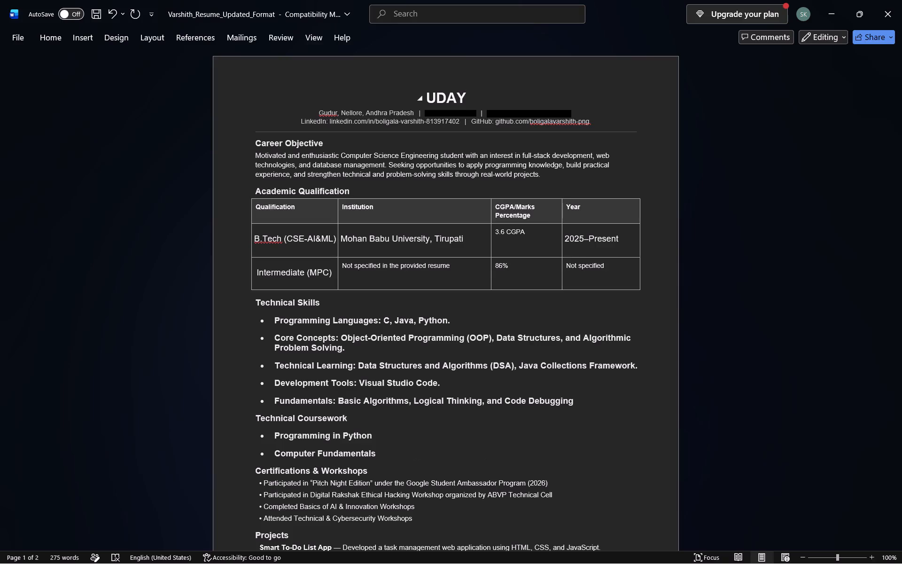
scroll(472, 142, "down", 4)
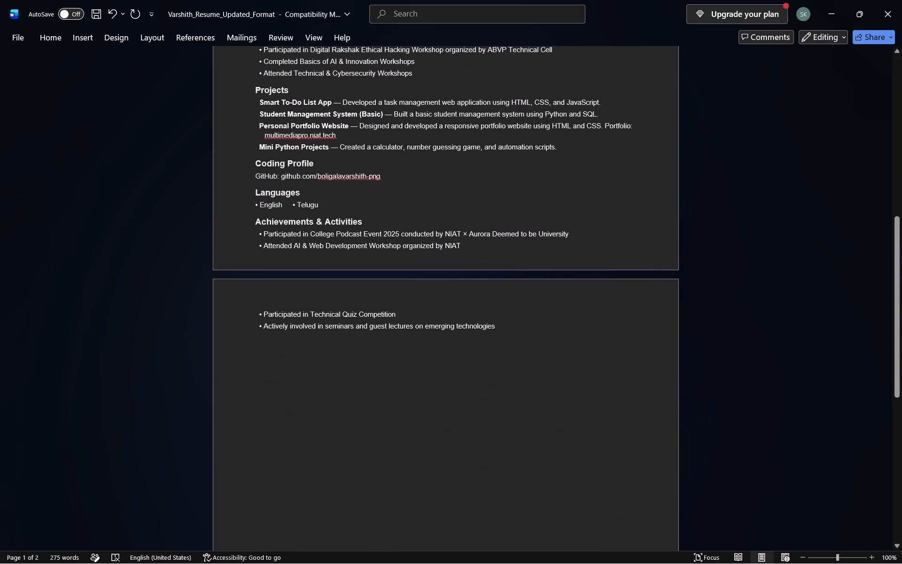
scroll(379, 279, "up", 5)
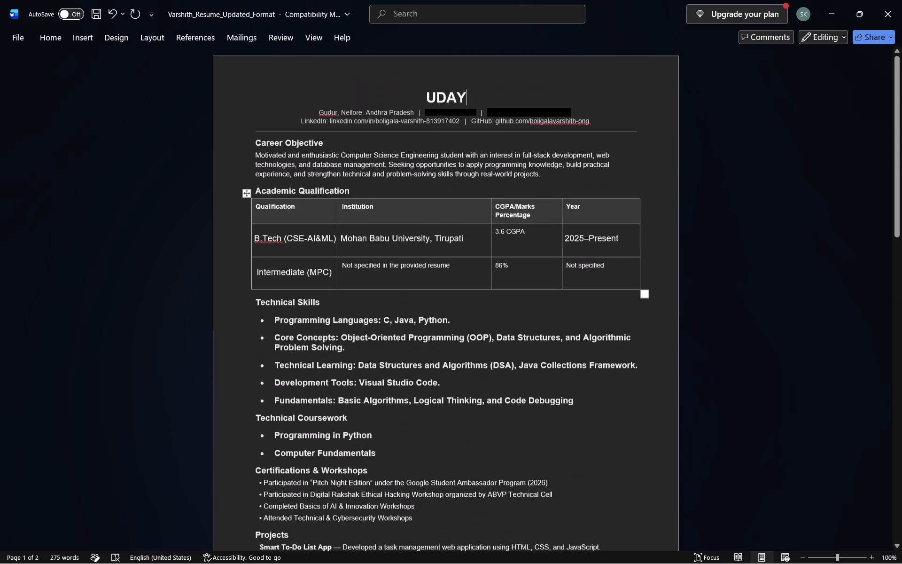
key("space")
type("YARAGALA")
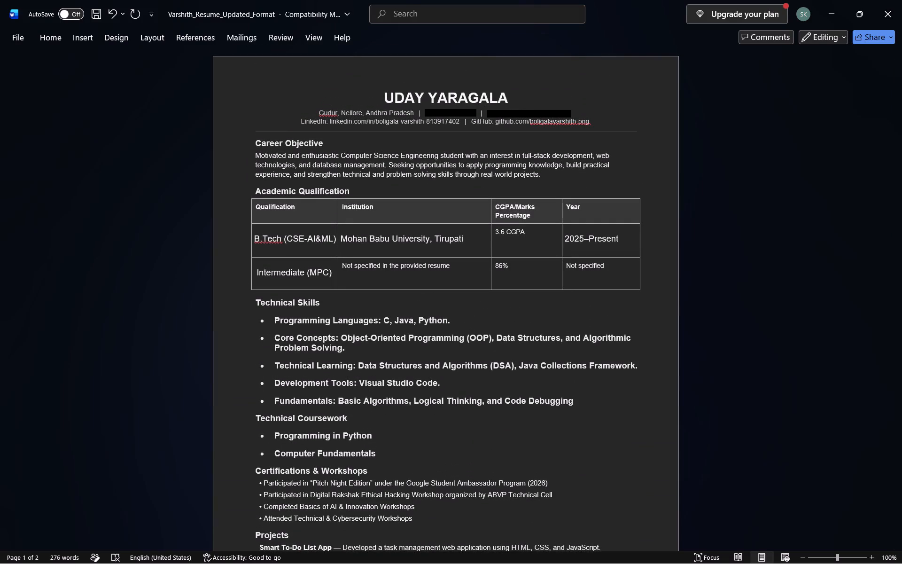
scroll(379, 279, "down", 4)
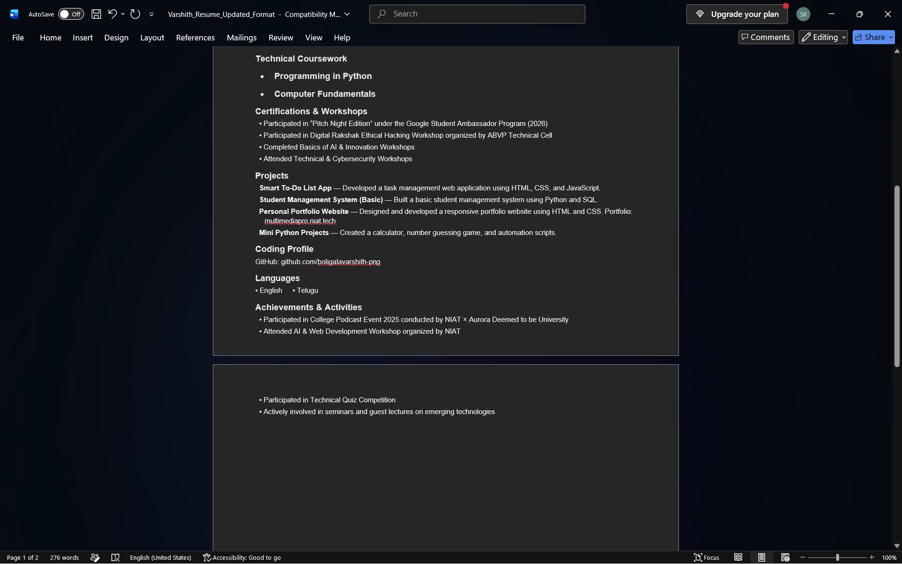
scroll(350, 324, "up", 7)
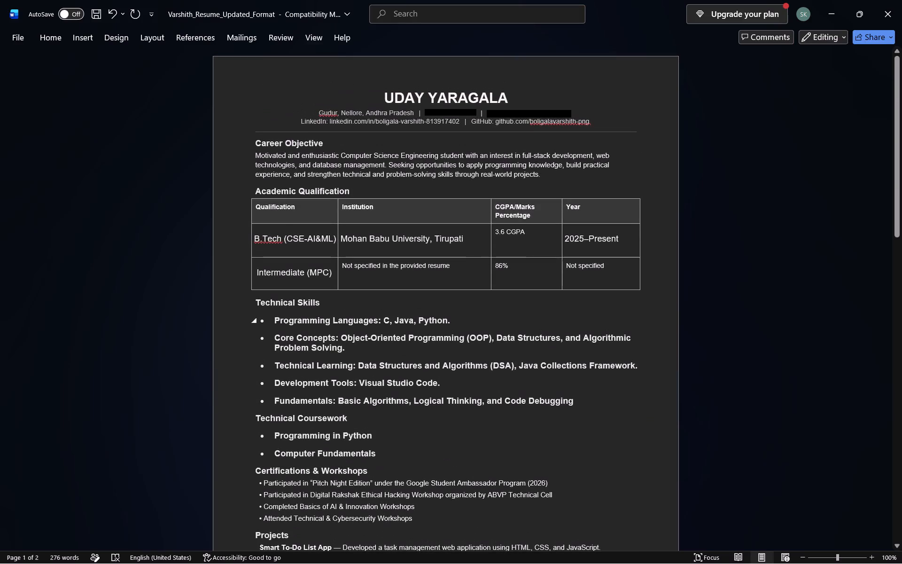
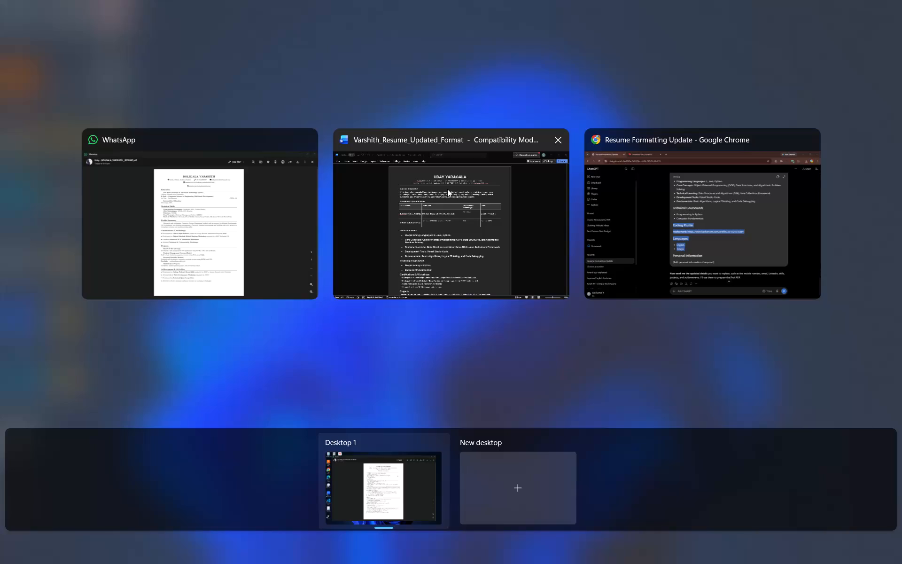
Switch back to the resume document open in Word.
left_click(438, 227)
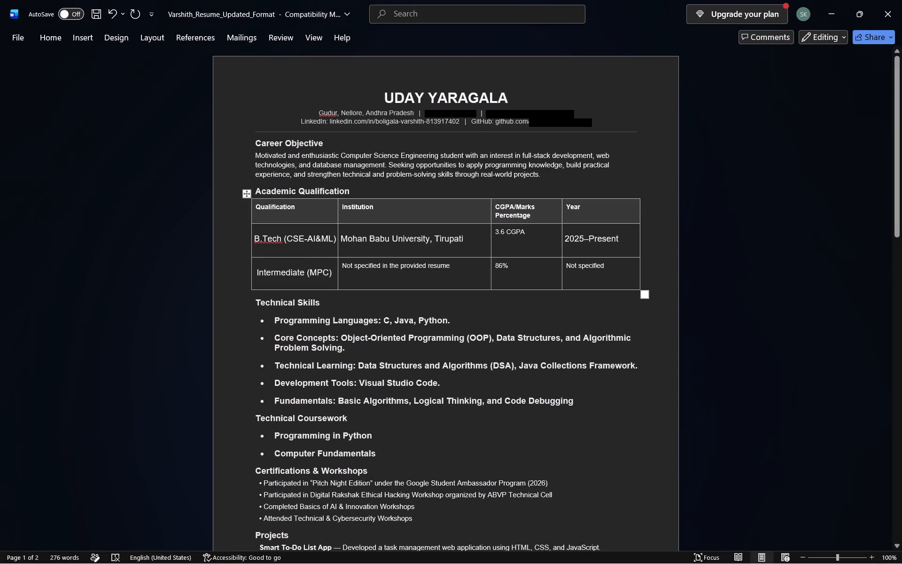
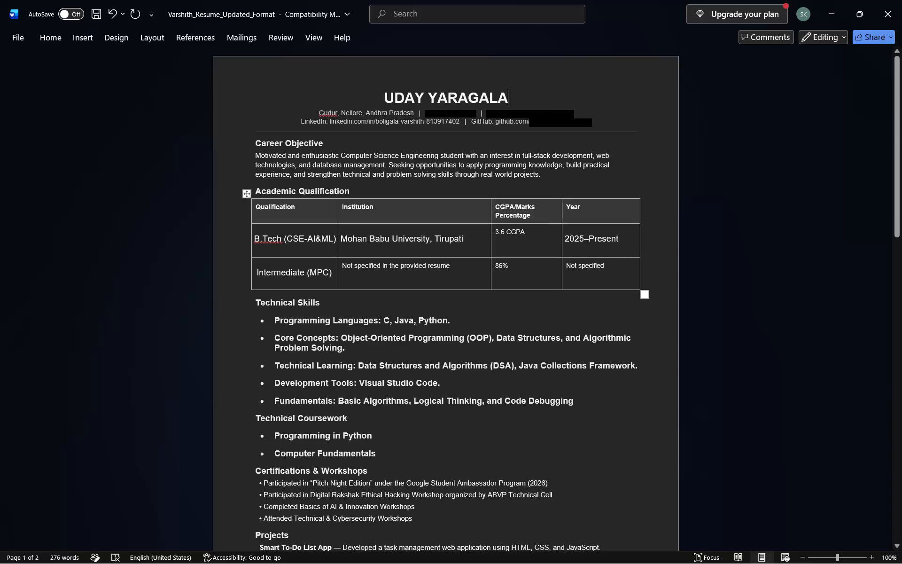
Change the B.Tech row's grade in the Academic Qualification table to 8.02 CGPA.
left_click(505, 227)
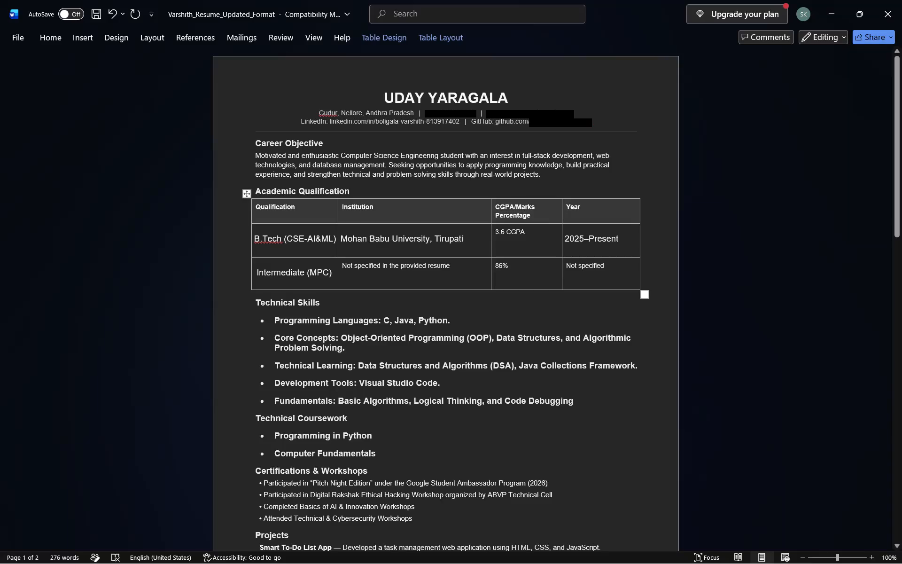
key("Left")
key("BackSpace")
key("BackSpace")
key("BackSpace")
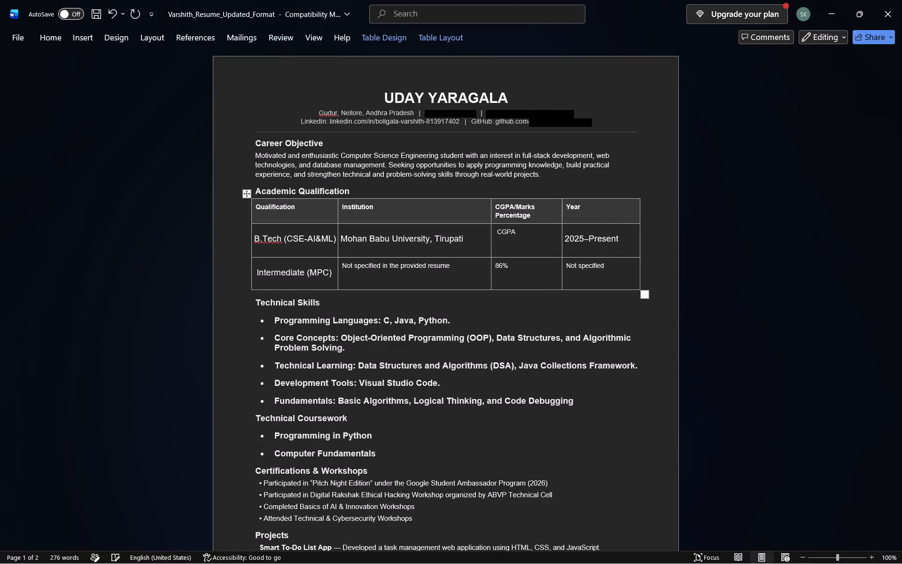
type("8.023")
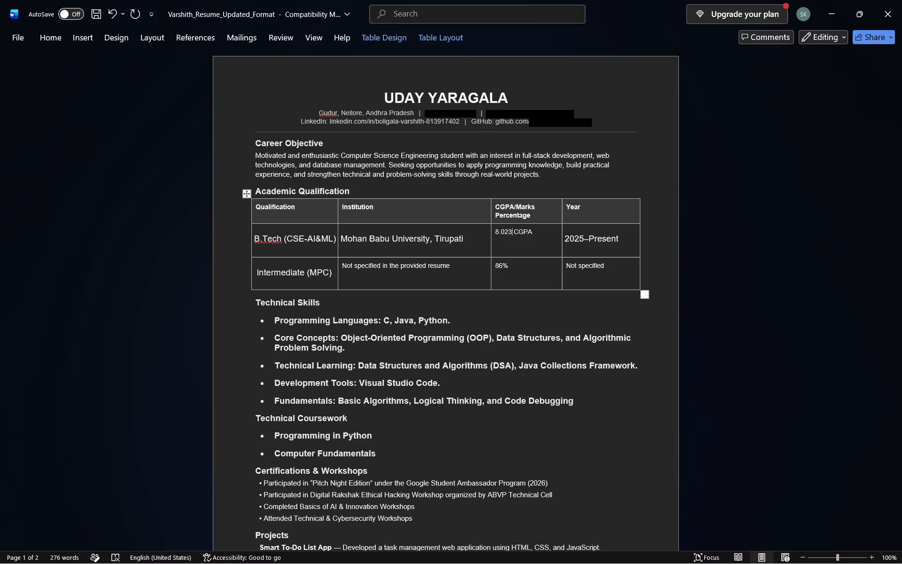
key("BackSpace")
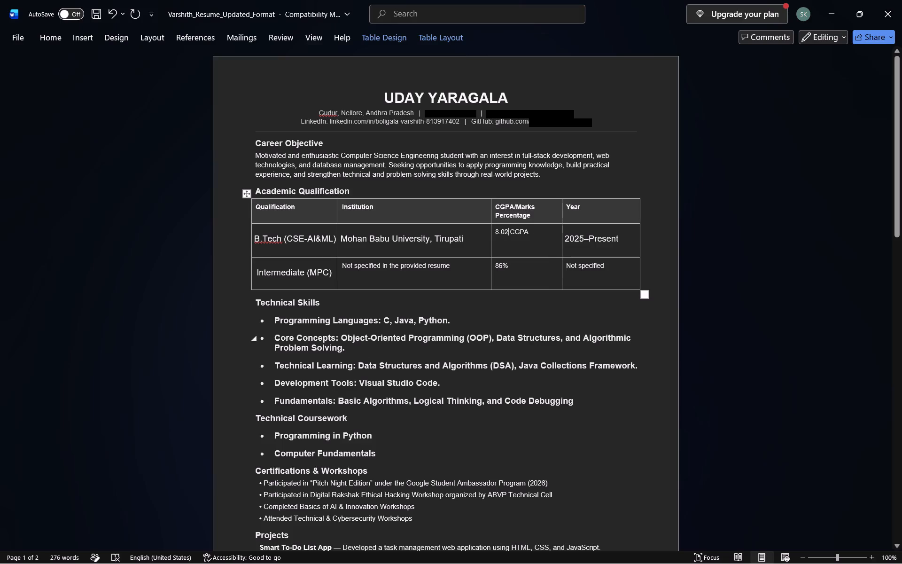
Change the Intermediate (MPC) row's marks in the Academic Qualification table to 98.4%.
left_click(503, 264)
key("BackSpace")
key("BackSpace")
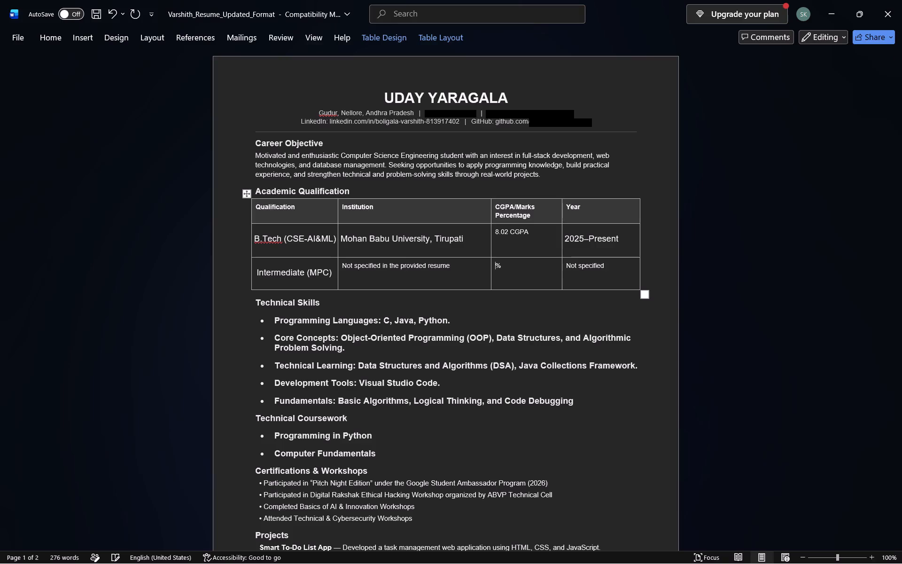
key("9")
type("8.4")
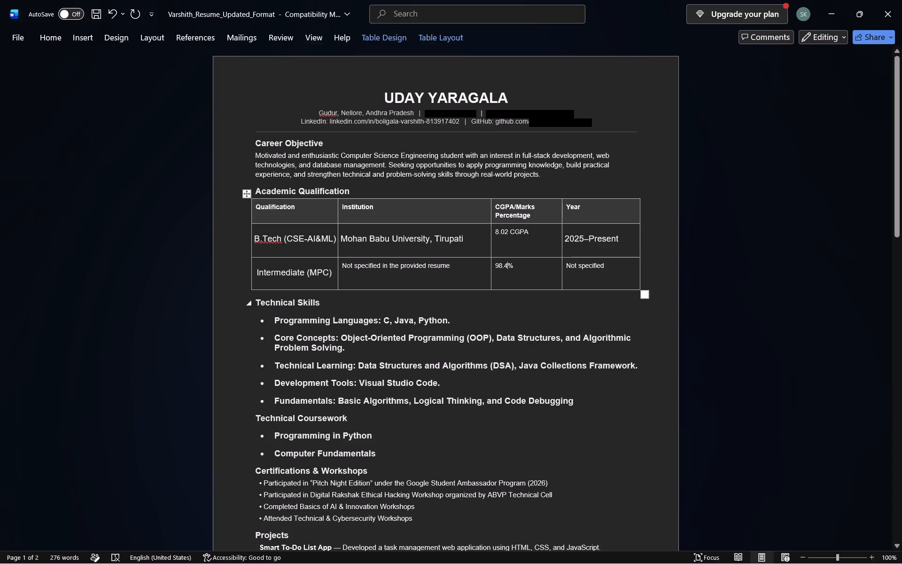
Replace the institution placeholder in the Intermediate (MPC) row with SR JUNIOR COLLEGE NELLORE.
left_click_drag(451, 267, 420, 272)
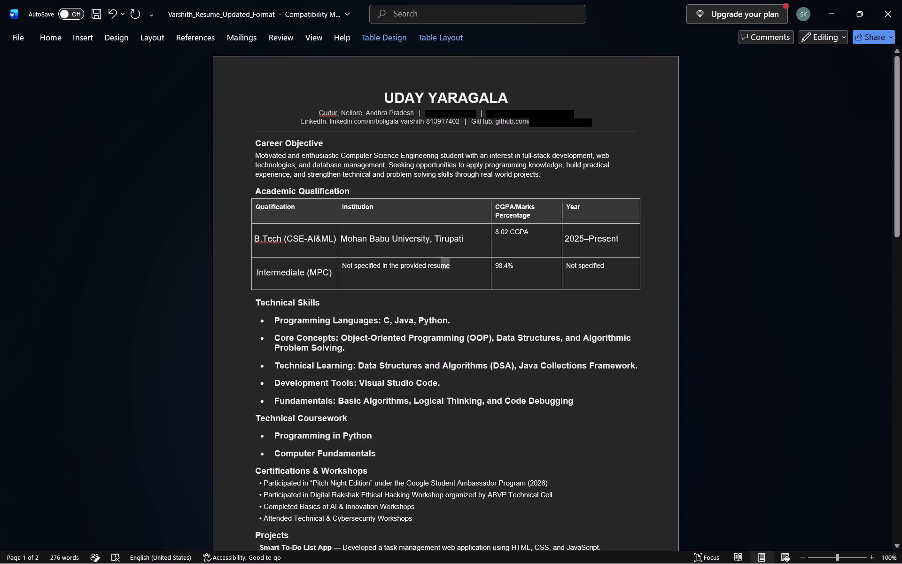
left_click_drag(420, 272, 350, 267)
key("BackSpace")
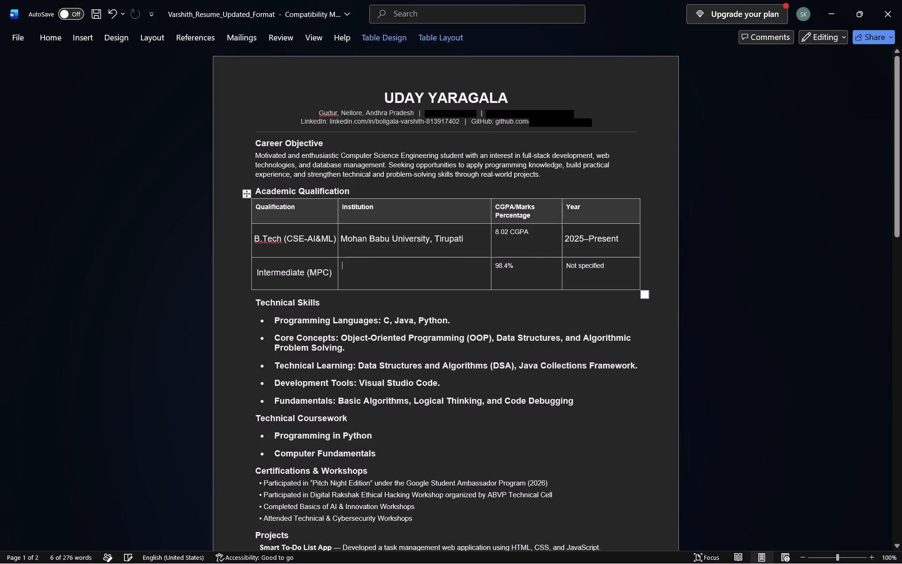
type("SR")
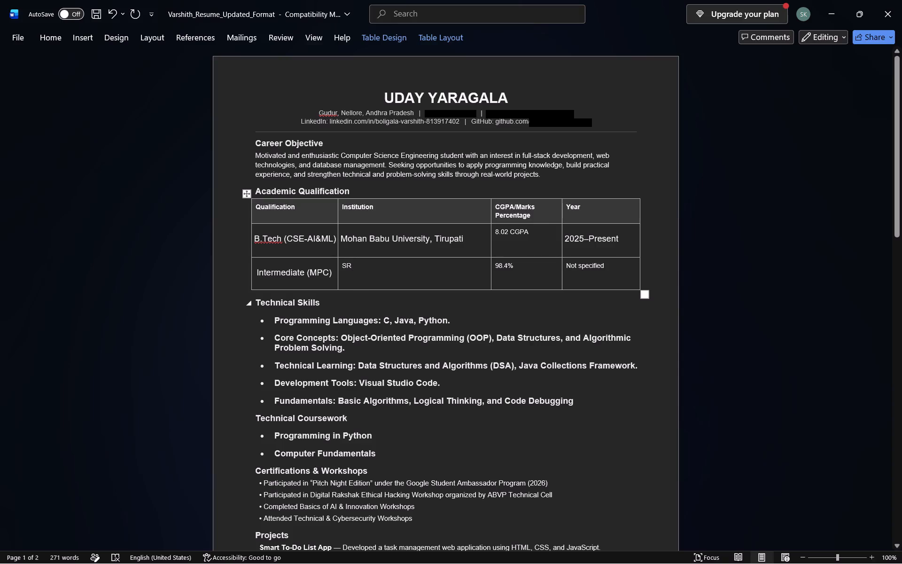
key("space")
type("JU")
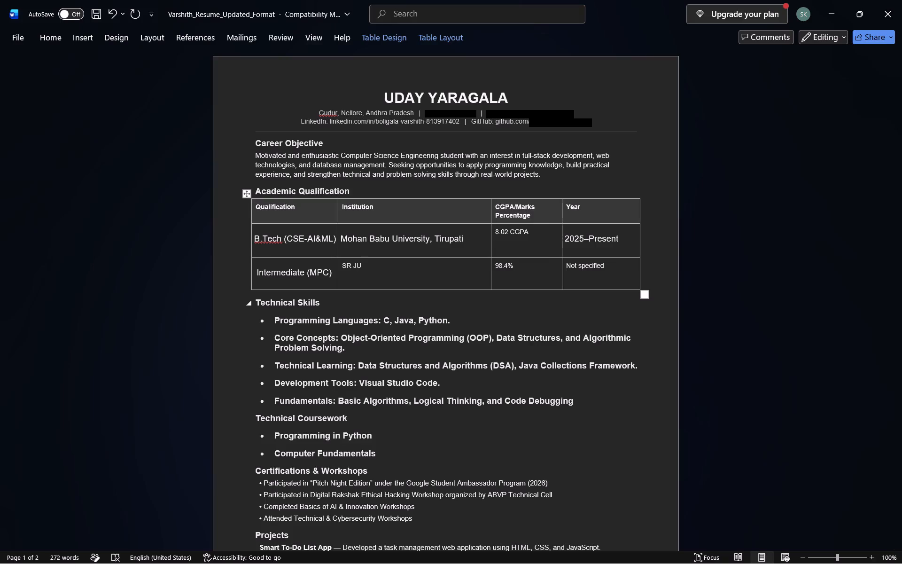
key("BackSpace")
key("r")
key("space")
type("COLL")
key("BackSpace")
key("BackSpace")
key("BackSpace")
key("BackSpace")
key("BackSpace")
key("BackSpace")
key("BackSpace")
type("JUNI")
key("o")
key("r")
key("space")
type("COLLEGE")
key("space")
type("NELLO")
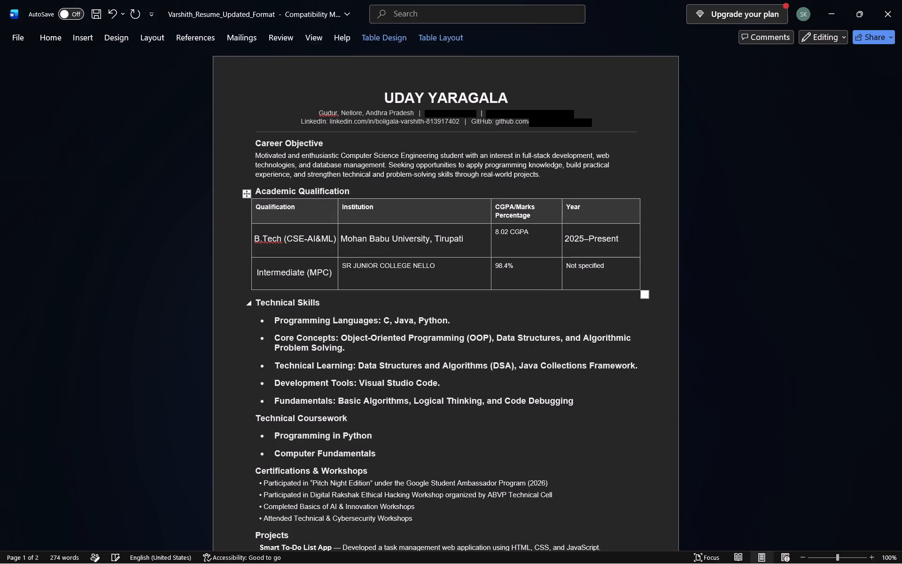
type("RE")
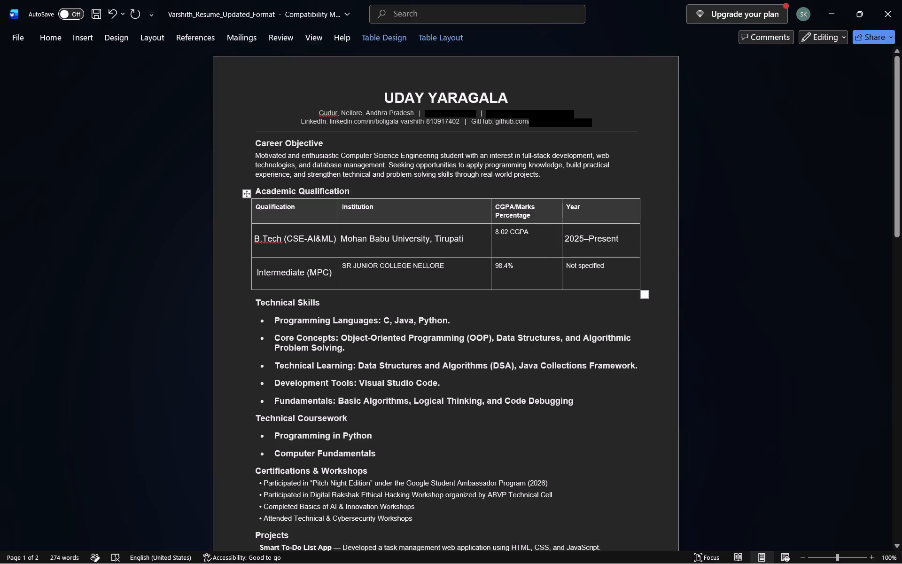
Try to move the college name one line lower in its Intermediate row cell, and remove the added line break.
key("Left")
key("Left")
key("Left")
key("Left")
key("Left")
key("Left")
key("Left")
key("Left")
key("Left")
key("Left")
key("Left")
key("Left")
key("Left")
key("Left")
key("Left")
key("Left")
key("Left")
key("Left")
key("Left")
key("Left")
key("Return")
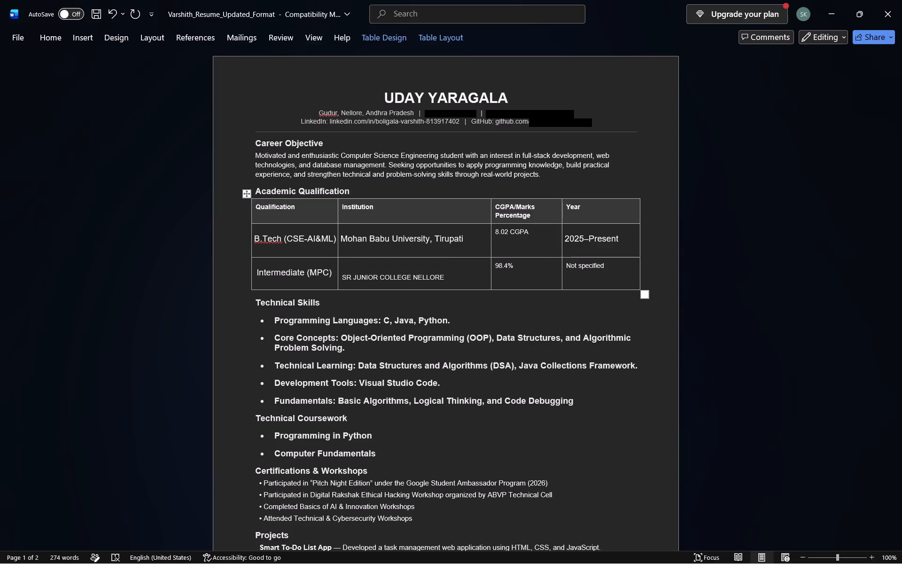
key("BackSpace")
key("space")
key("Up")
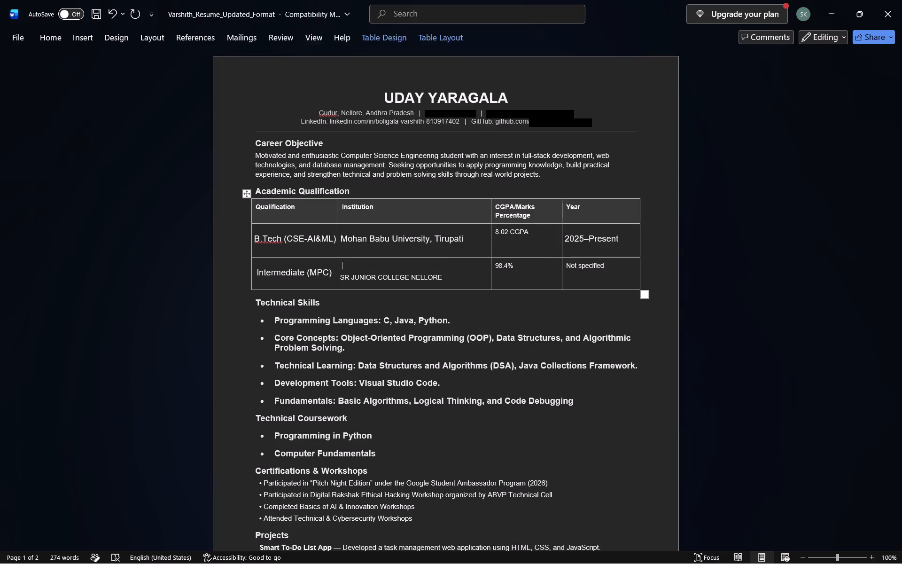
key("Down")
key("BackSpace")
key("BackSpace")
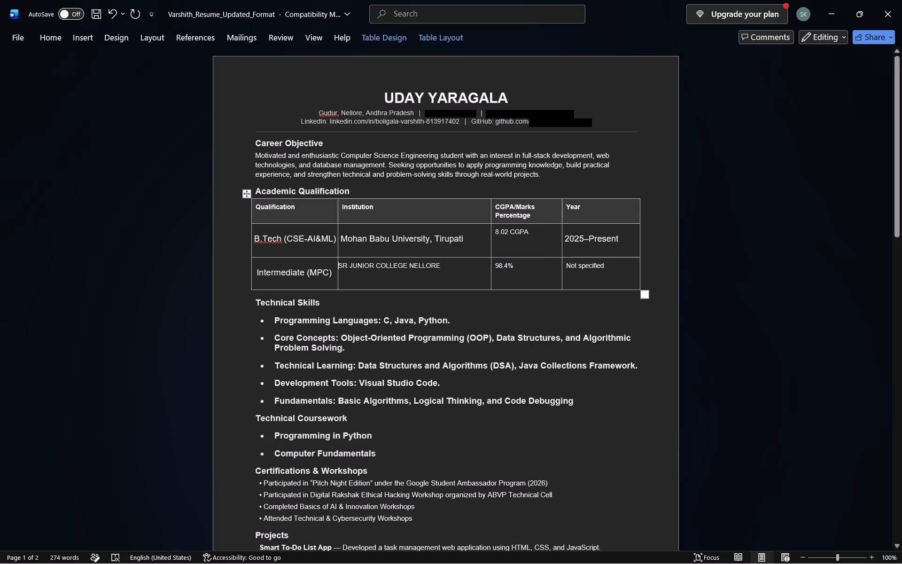
Remove SR JUNIOR COLLEGE NELLORE from its cell and paste it back after three leading spaces to indent it.
left_click_drag(341, 264, 350, 266)
left_click_drag(350, 266, 446, 264)
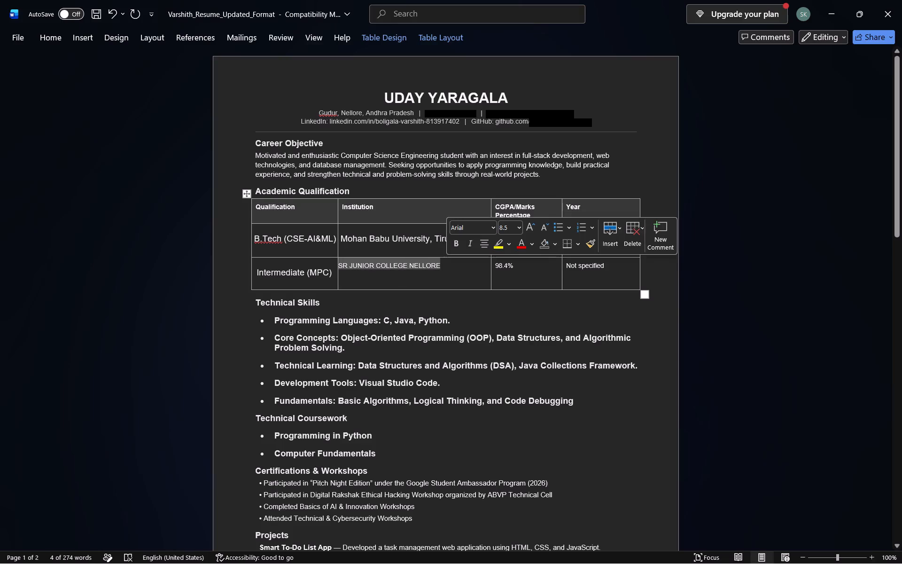
key("ctrl+c")
key("BackSpace")
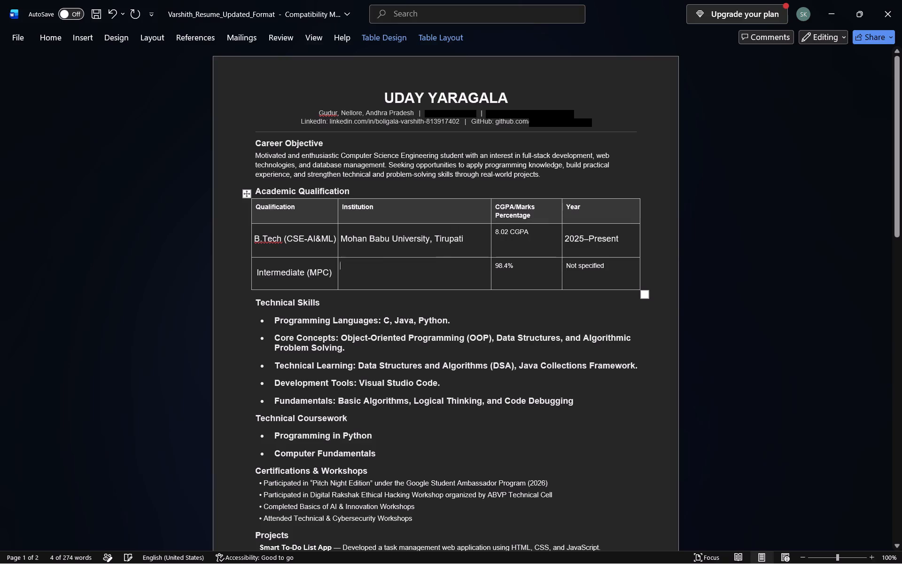
key("Down")
key("Up")
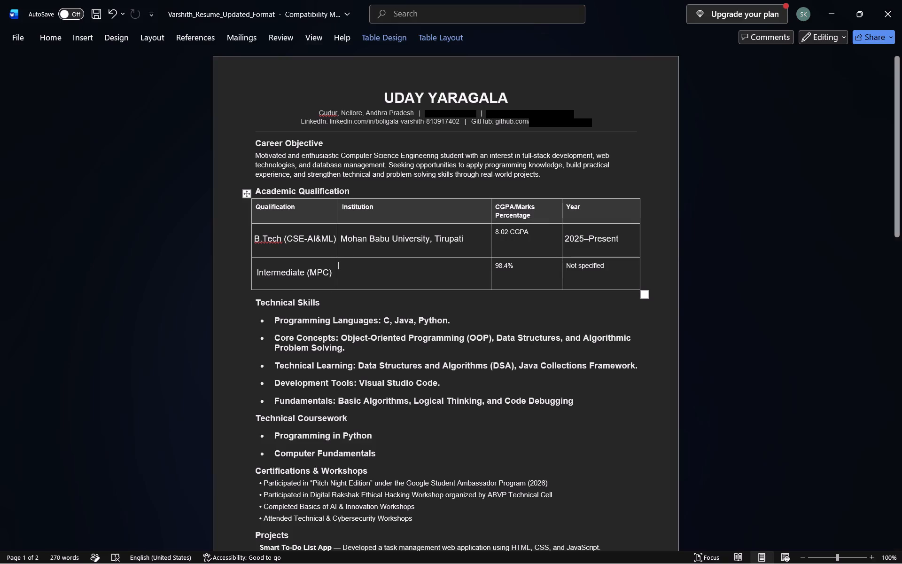
key("Right")
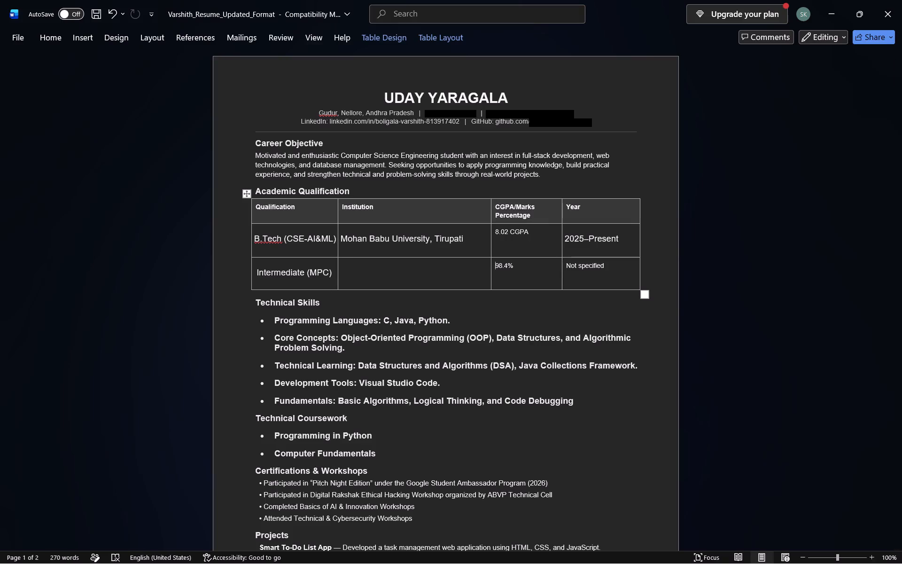
left_click(432, 271)
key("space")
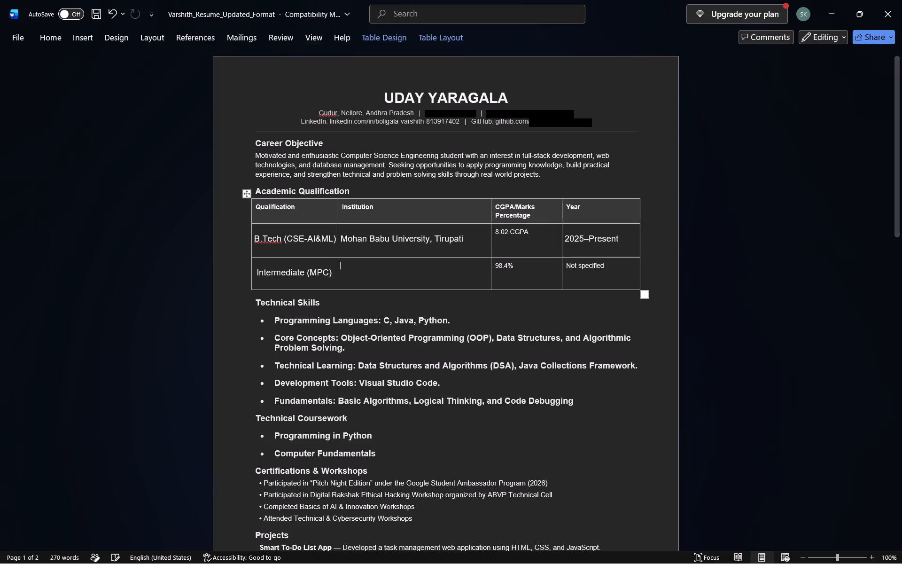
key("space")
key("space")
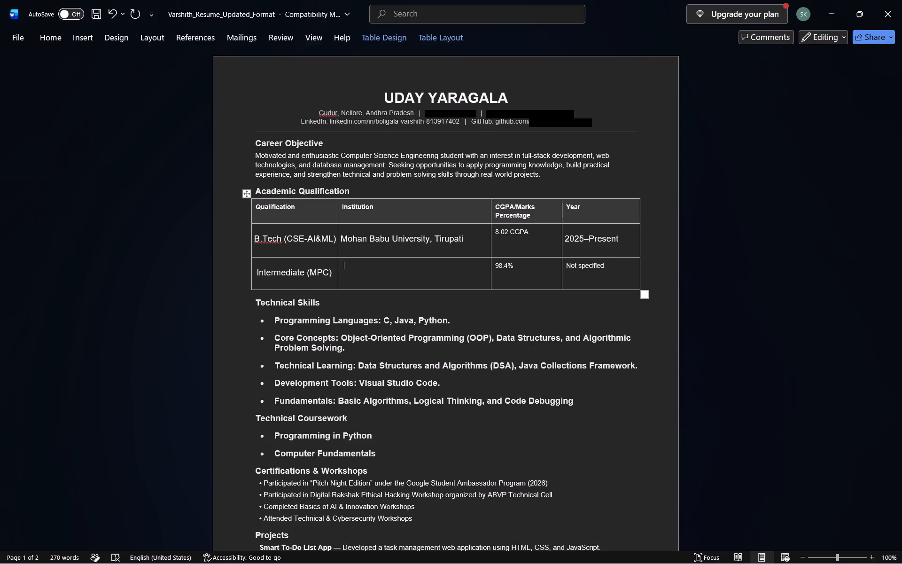
key("ctrl+v")
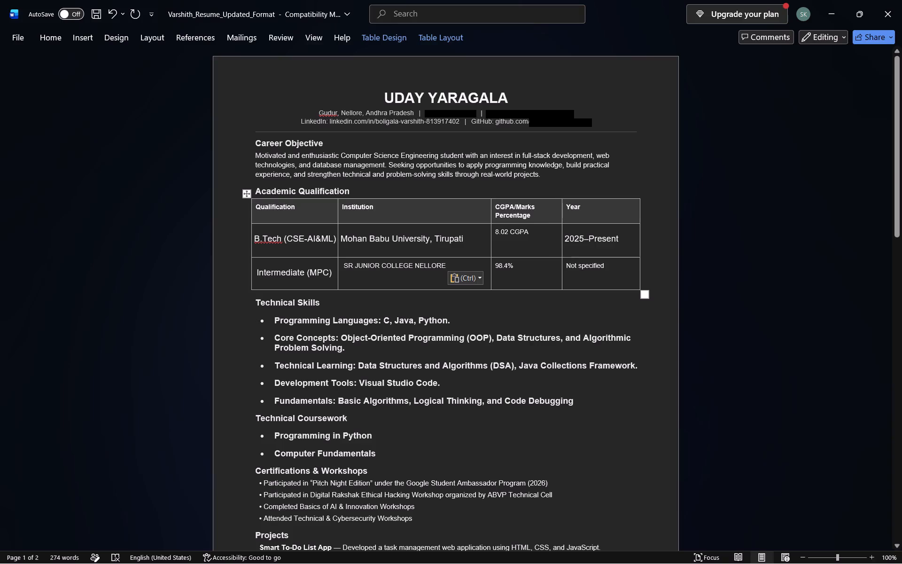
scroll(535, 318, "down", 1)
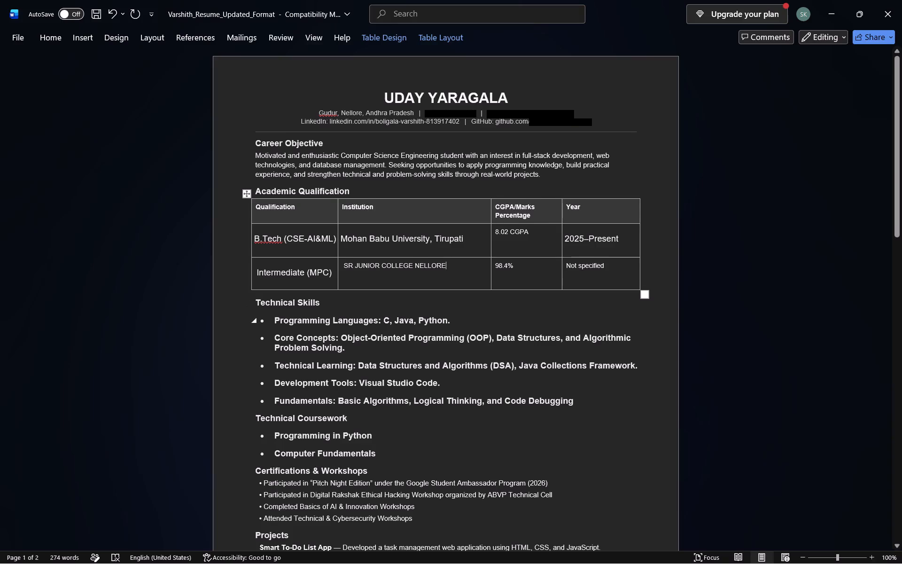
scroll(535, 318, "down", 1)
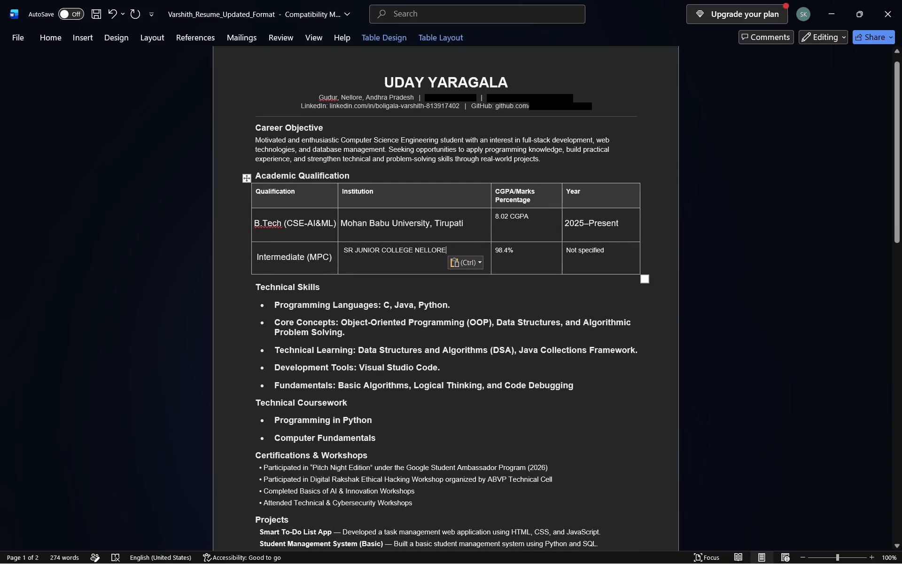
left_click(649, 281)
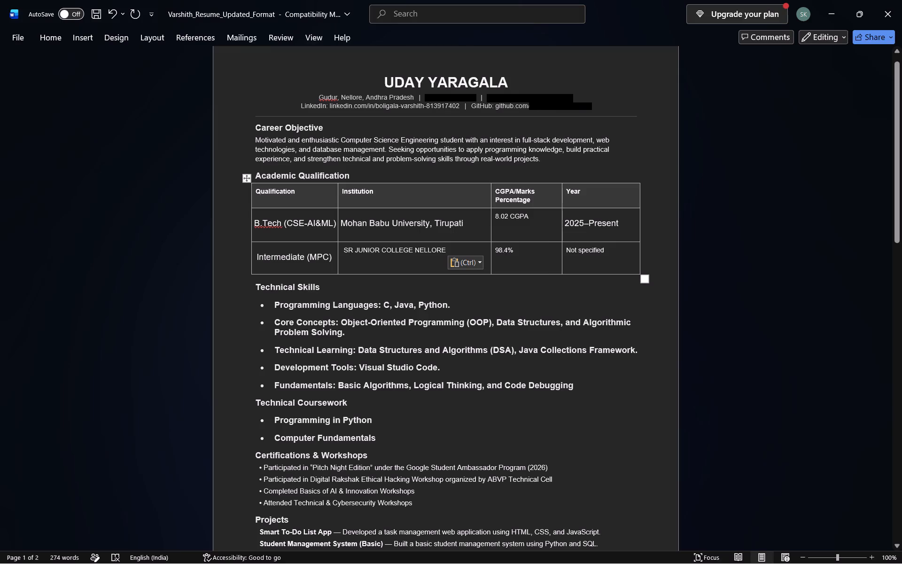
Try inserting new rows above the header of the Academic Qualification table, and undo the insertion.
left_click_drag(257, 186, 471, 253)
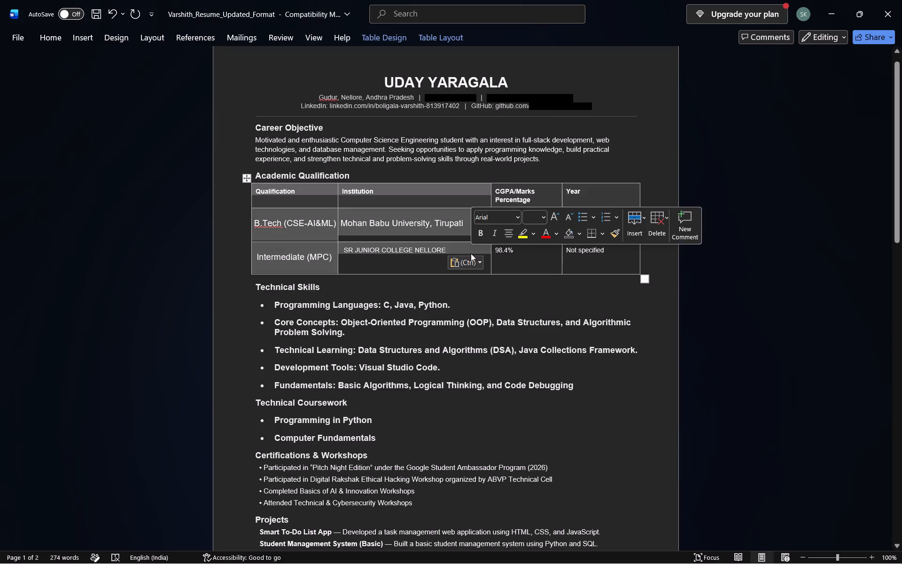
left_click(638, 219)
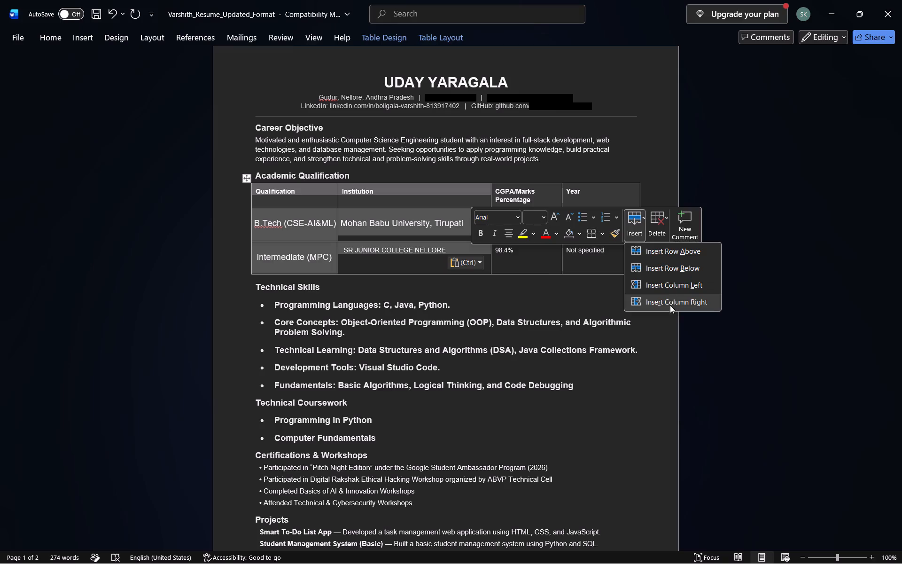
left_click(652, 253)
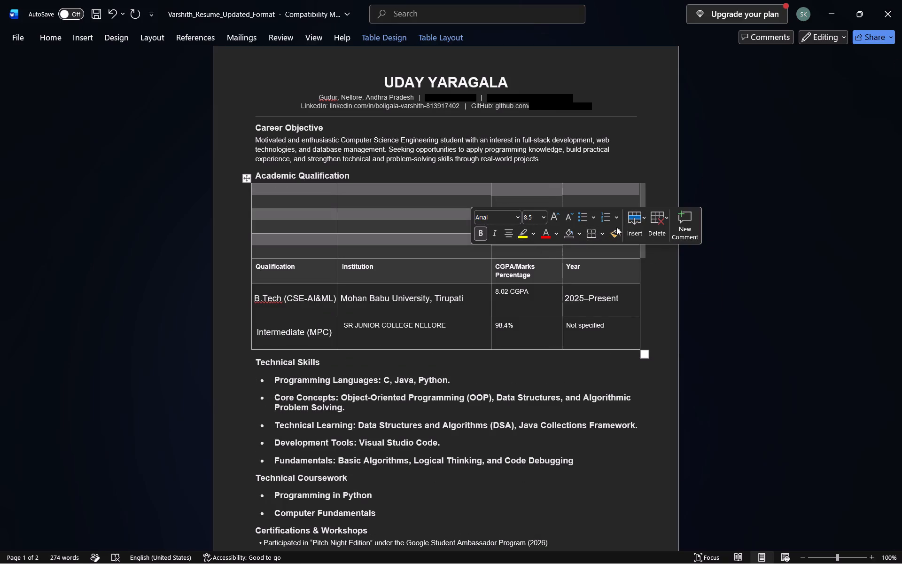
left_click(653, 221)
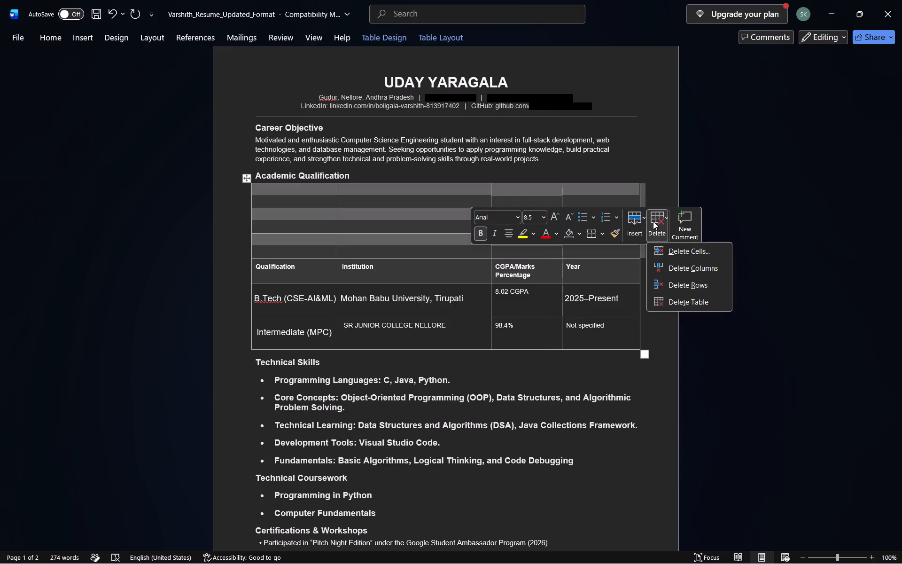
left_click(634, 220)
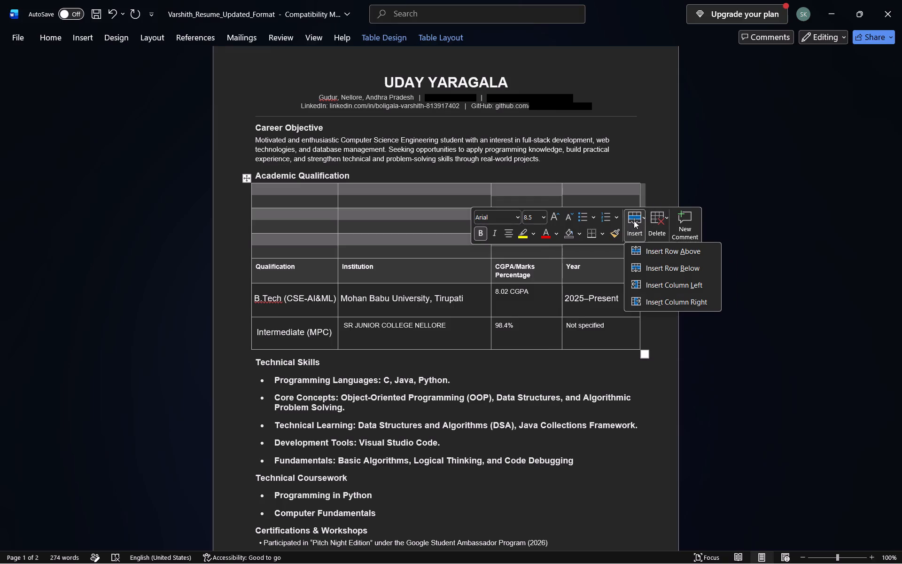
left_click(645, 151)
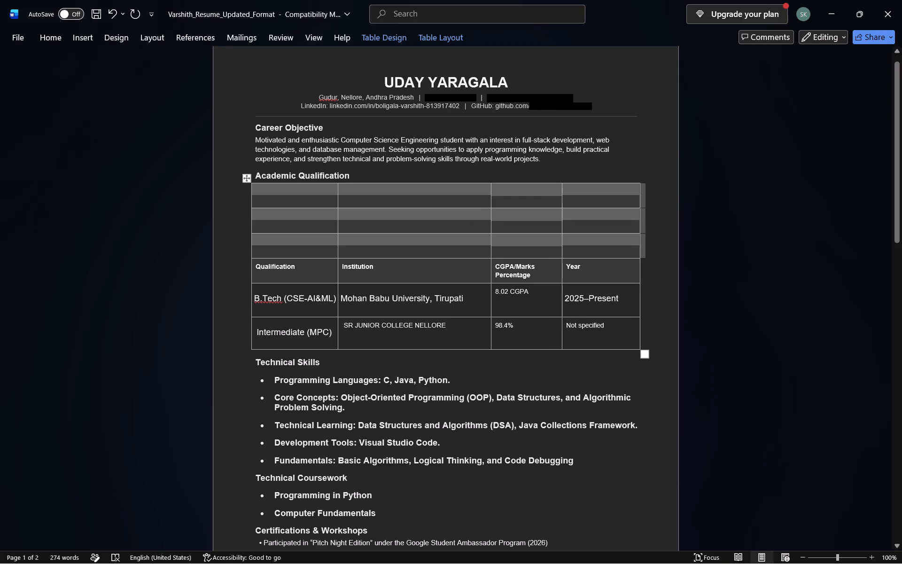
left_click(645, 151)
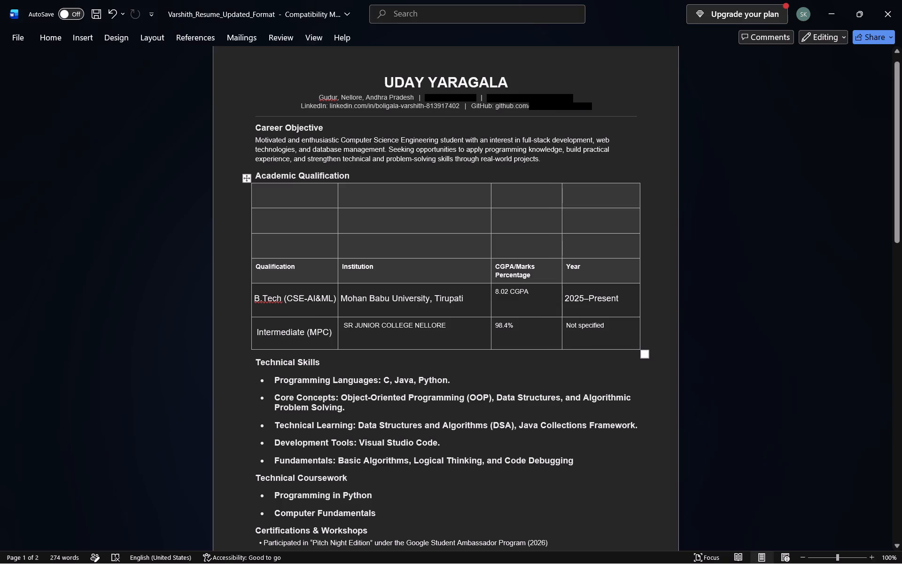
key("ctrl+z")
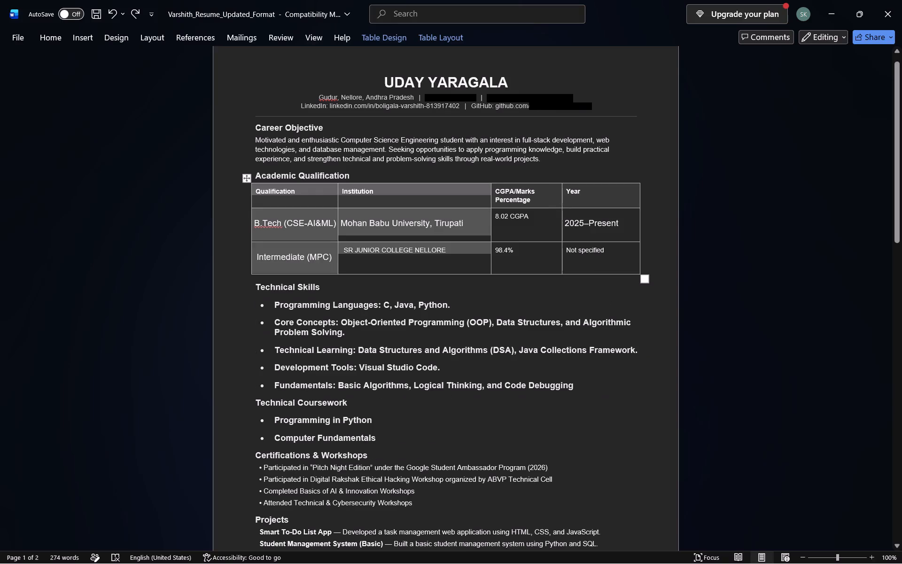
Add one empty row below the Intermediate (MPC) row in the Academic Qualification table.
left_click(623, 281)
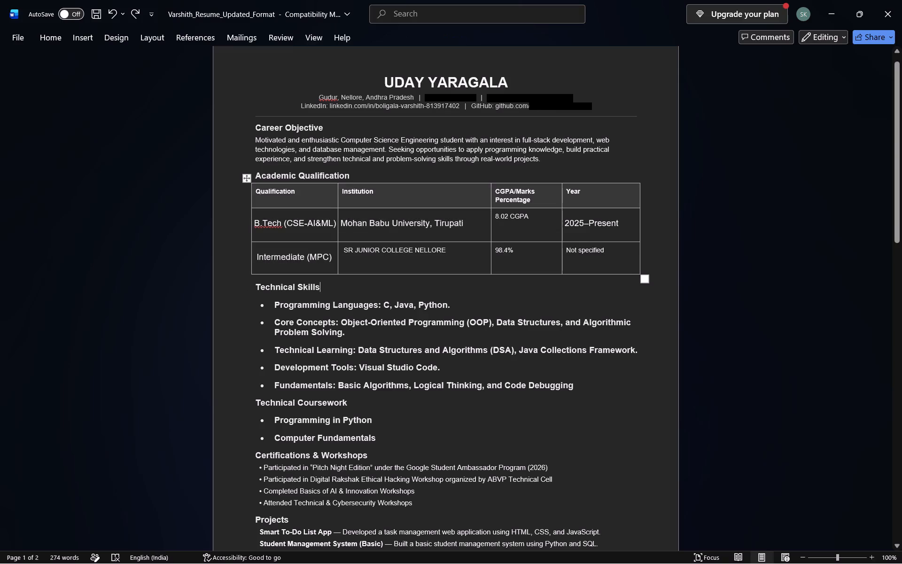
left_click(252, 273)
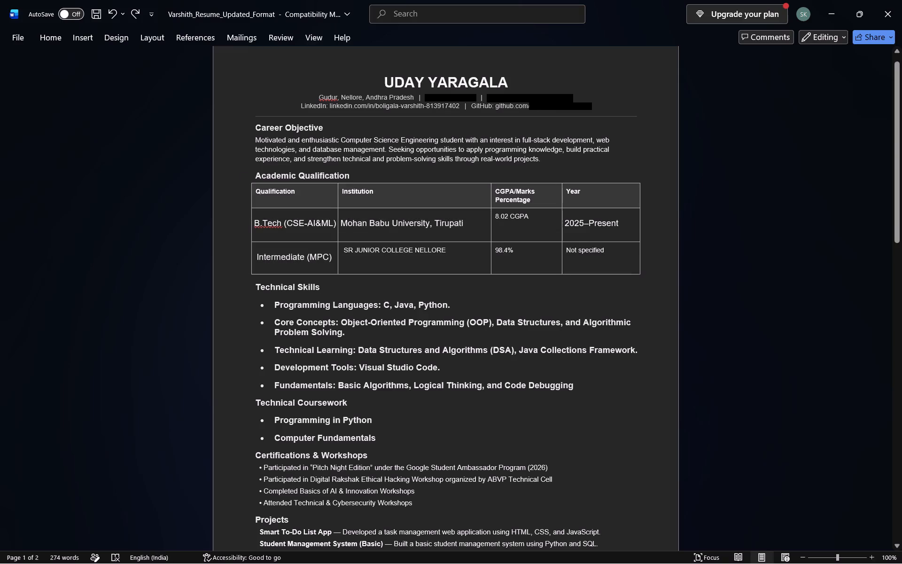
left_click(243, 274)
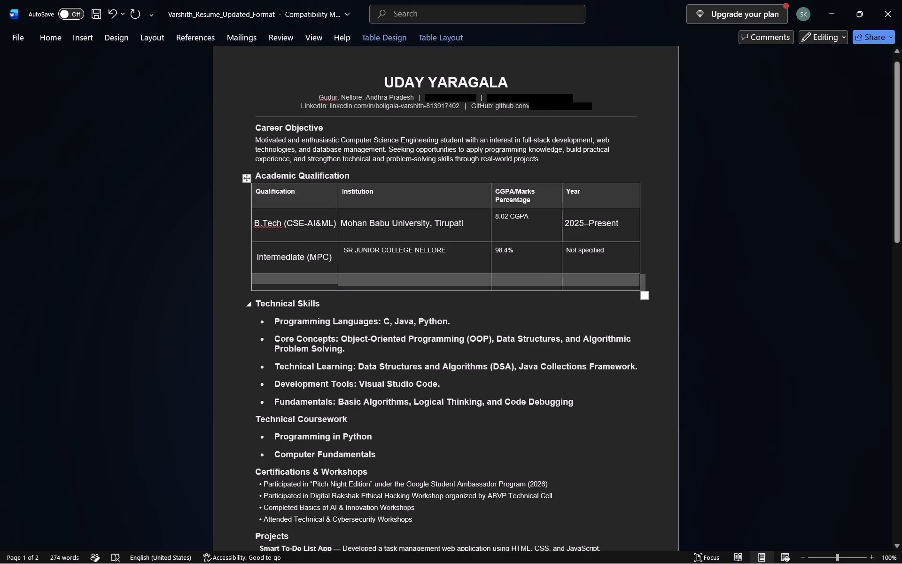
left_click(326, 290)
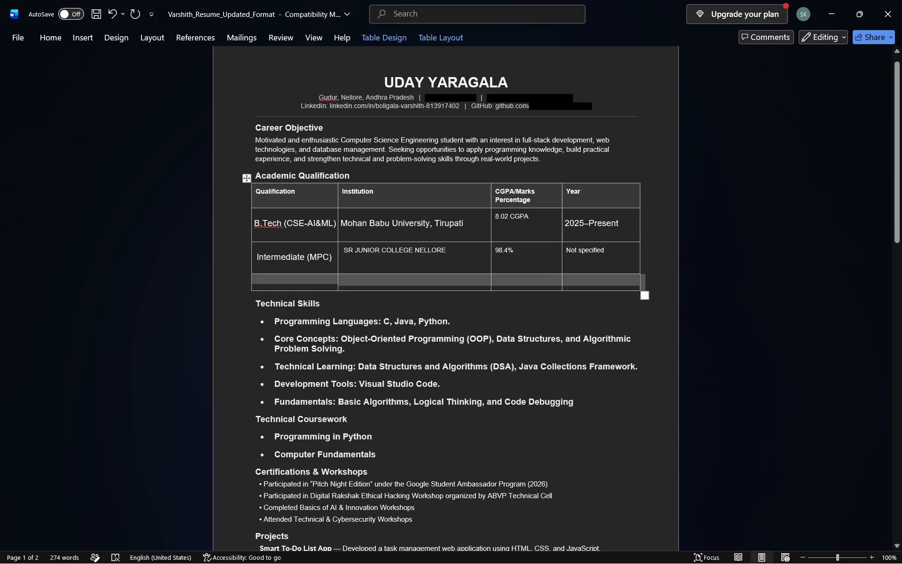
Enter SSC as the qualification in the new bottom row, indented with a leading space.
left_click(306, 284)
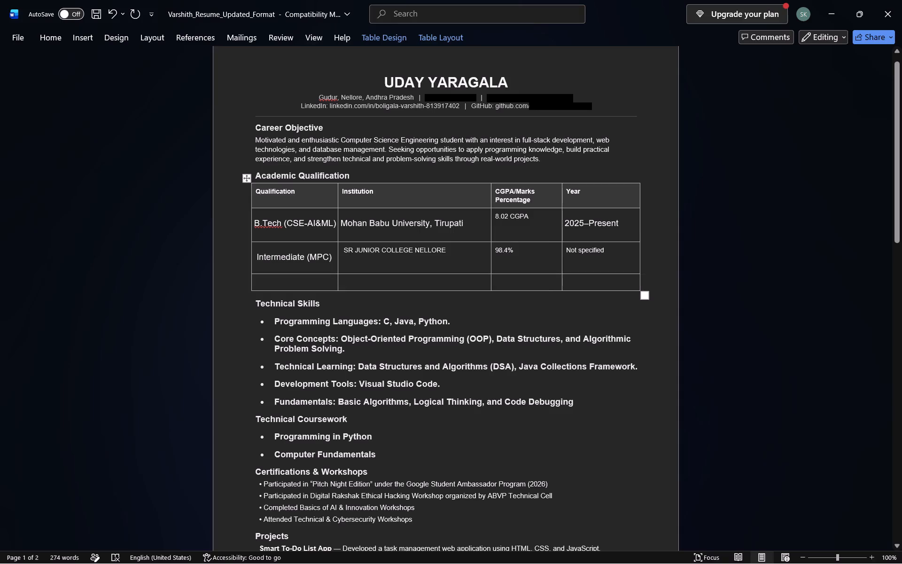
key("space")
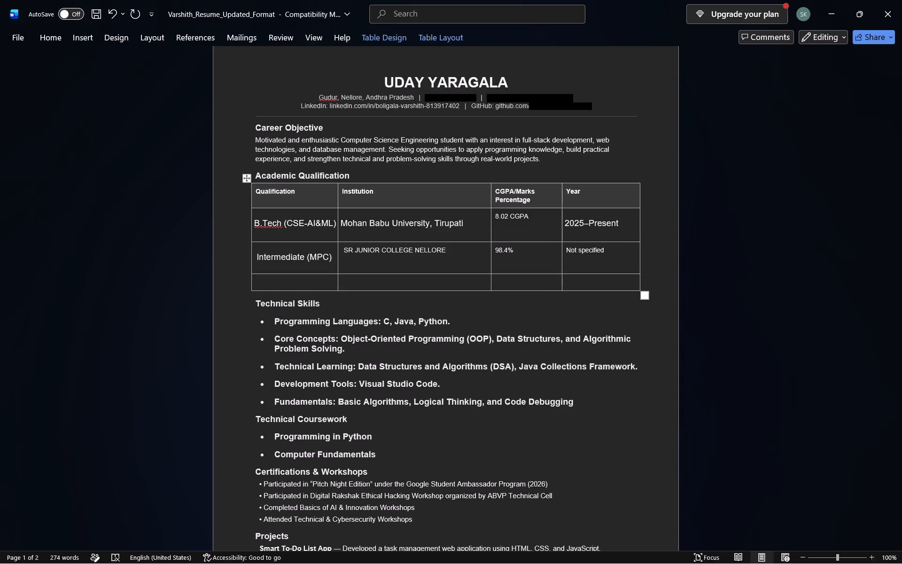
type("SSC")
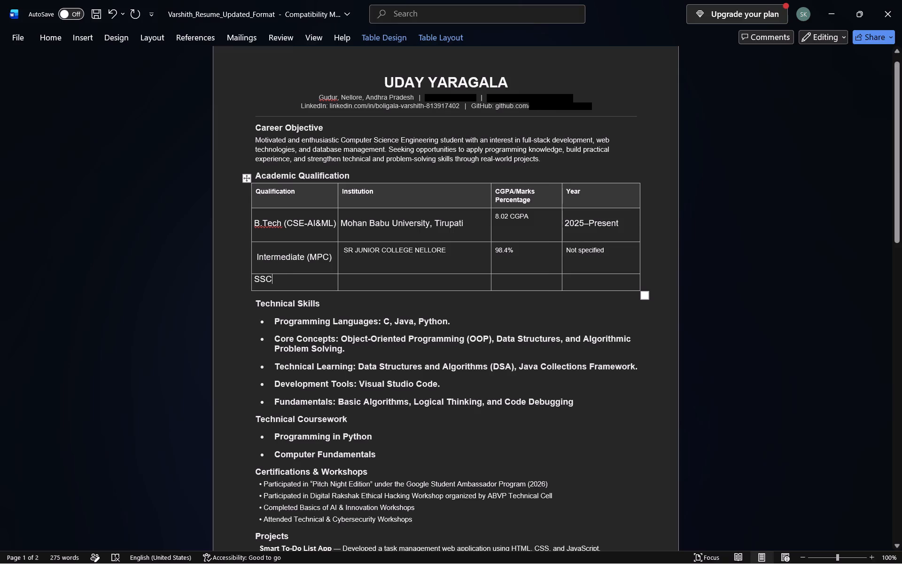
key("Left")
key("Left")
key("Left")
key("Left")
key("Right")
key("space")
Enter AUDISHANKARA HIGH in the SSC row's Institution cell.
left_click(369, 284)
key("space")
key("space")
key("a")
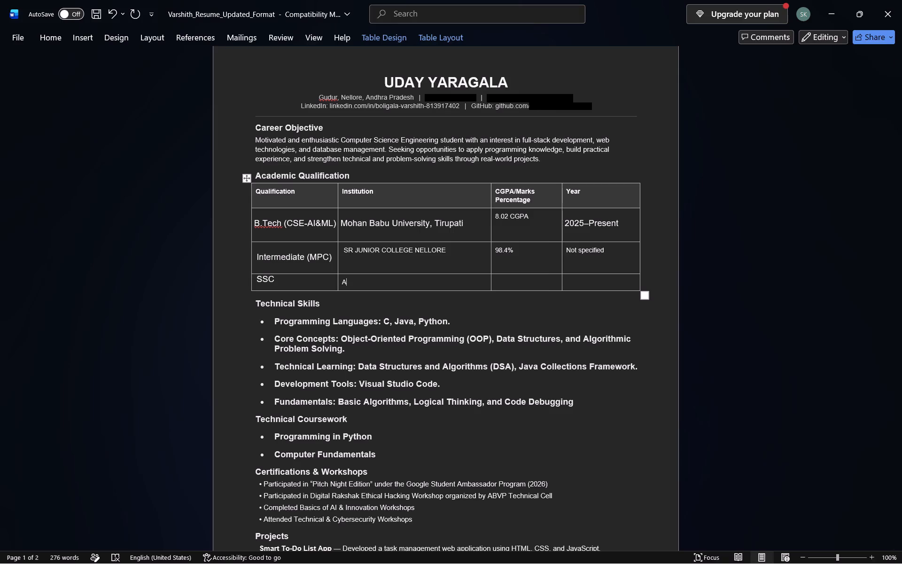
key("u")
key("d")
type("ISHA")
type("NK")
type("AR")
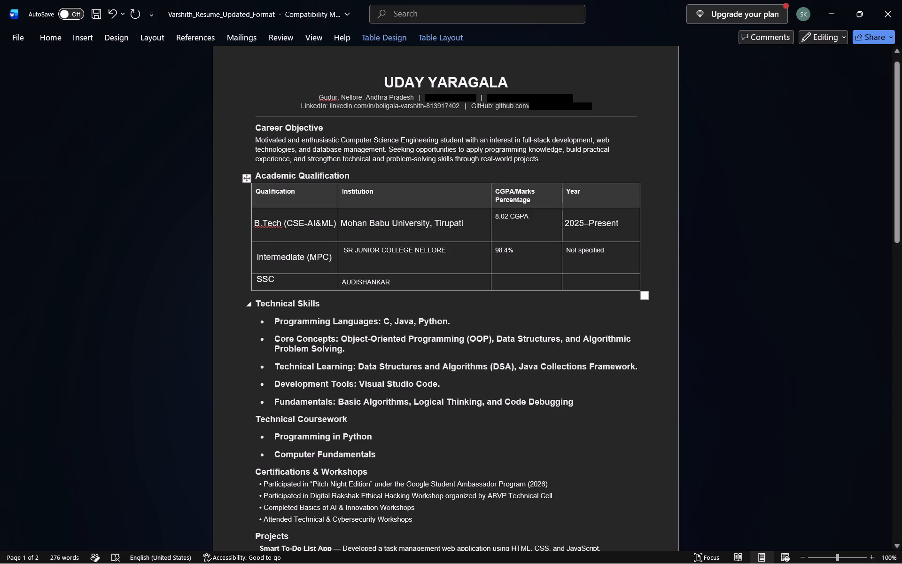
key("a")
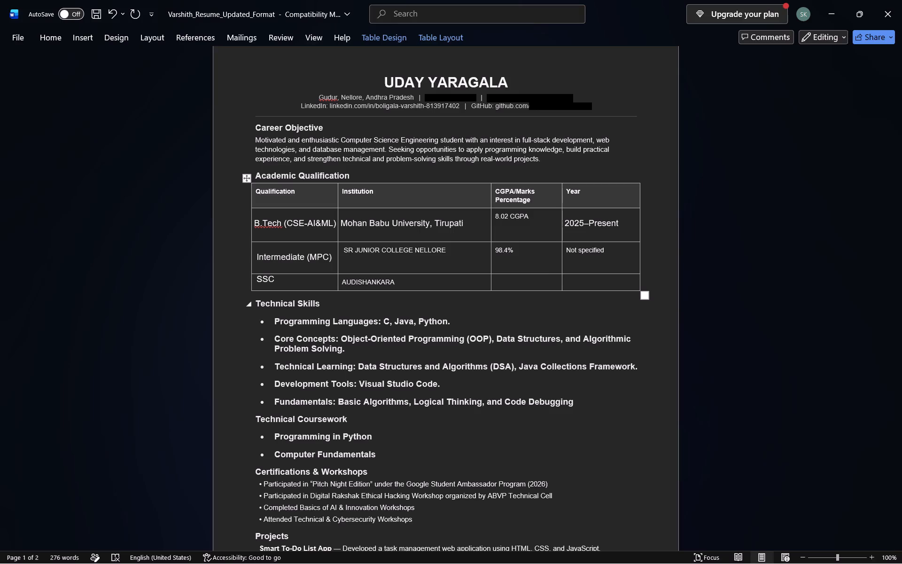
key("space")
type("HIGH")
Insert E.M before HIGH in the SSC row's institution name.
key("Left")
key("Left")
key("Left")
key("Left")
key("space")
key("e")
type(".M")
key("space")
Append SCHOOL after HIGH to complete the SSC row's institution name.
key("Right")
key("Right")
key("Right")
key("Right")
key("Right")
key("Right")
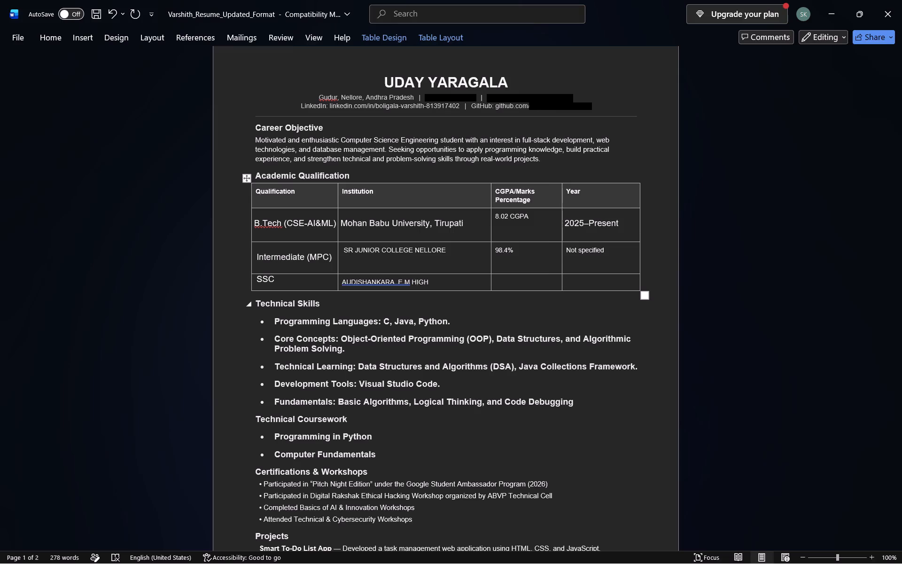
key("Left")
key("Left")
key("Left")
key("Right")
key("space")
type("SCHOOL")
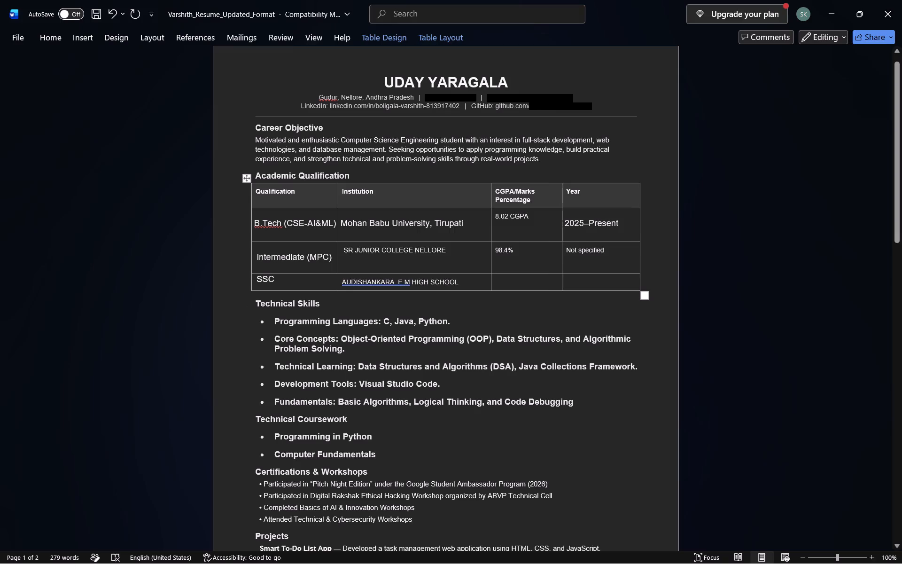
Enter 94.0% as the SSC row's marks in the CGPA/Marks Percentage column.
left_click(538, 281)
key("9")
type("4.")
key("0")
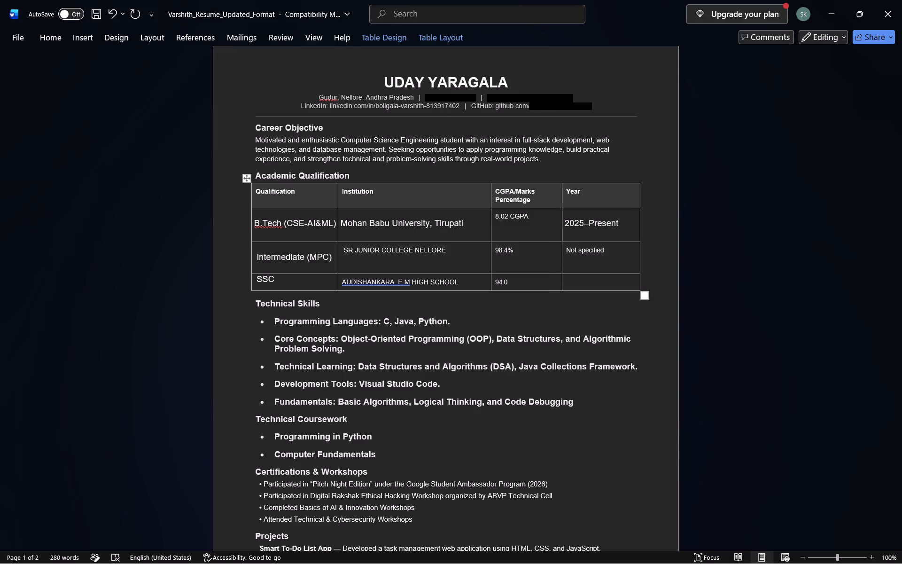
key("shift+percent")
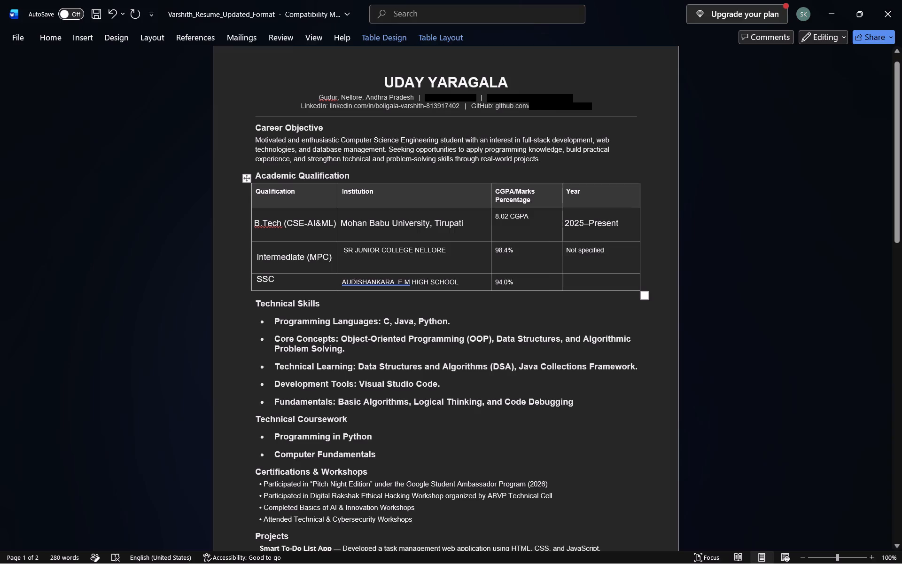
Enter 2023 as the SSC row's year in the academic qualification table.
left_click(584, 287)
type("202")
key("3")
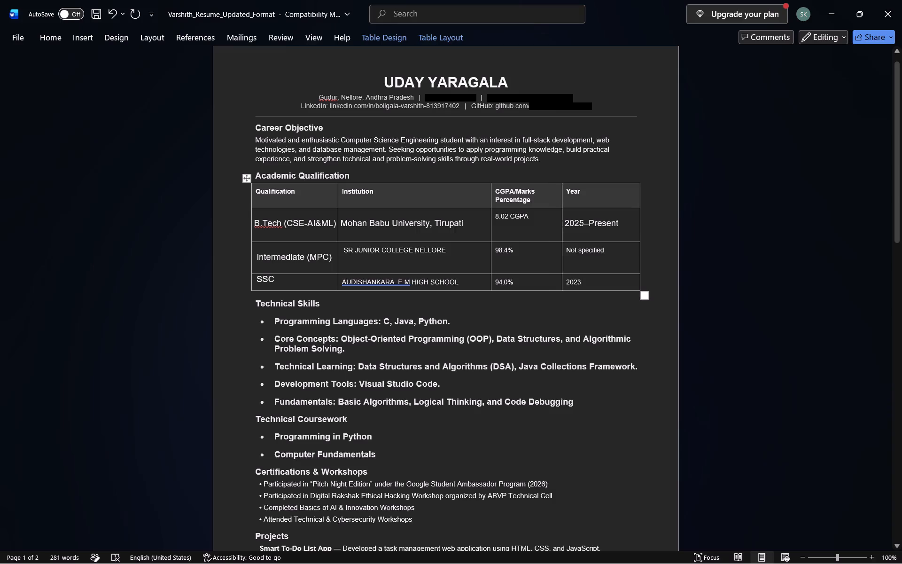
Replace the Intermediate (MPC) row's Year entry in the academic qualification table with 2023-2025.
left_click(610, 253)
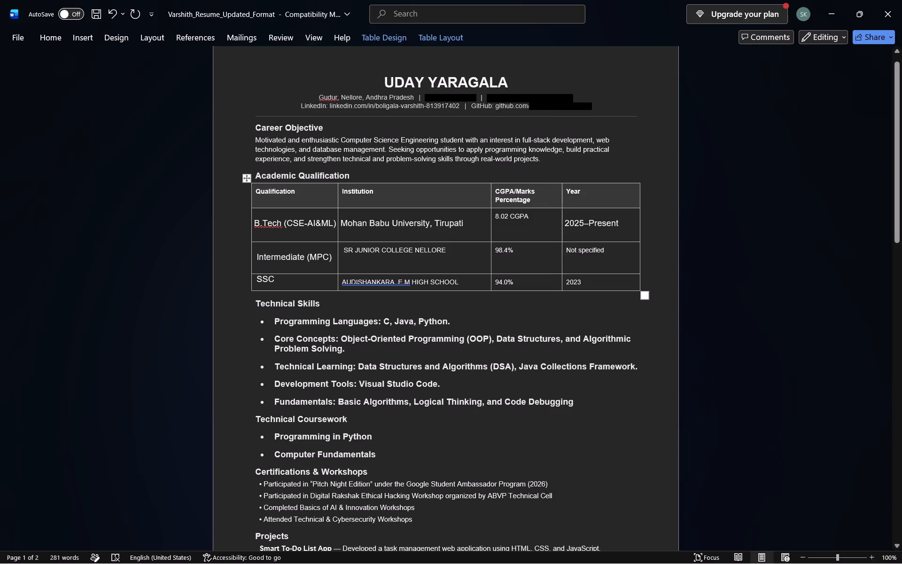
key("BackSpace")
key("BackSpace")
key("BackSpace")
key("BackSpace")
key("BackSpace")
key("BackSpace")
key("BackSpace")
key("BackSpace")
key("BackSpace")
key("BackSpace")
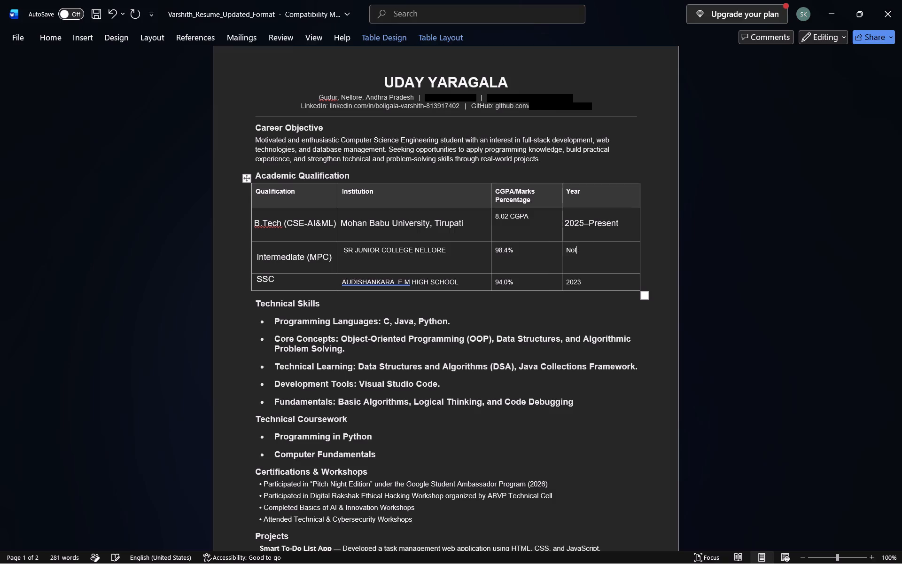
key("BackSpace")
key("BackSpace")
key("BackSpace")
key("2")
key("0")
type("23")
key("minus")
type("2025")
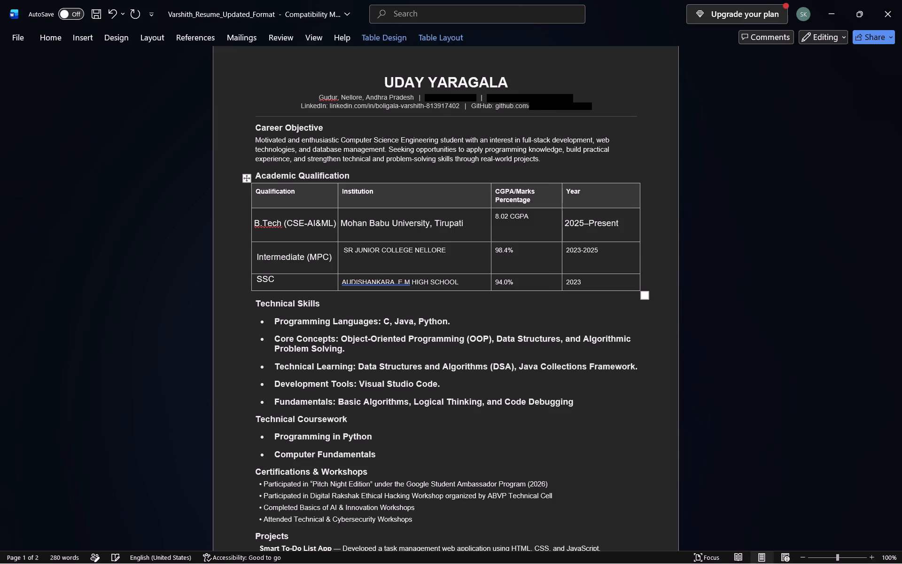
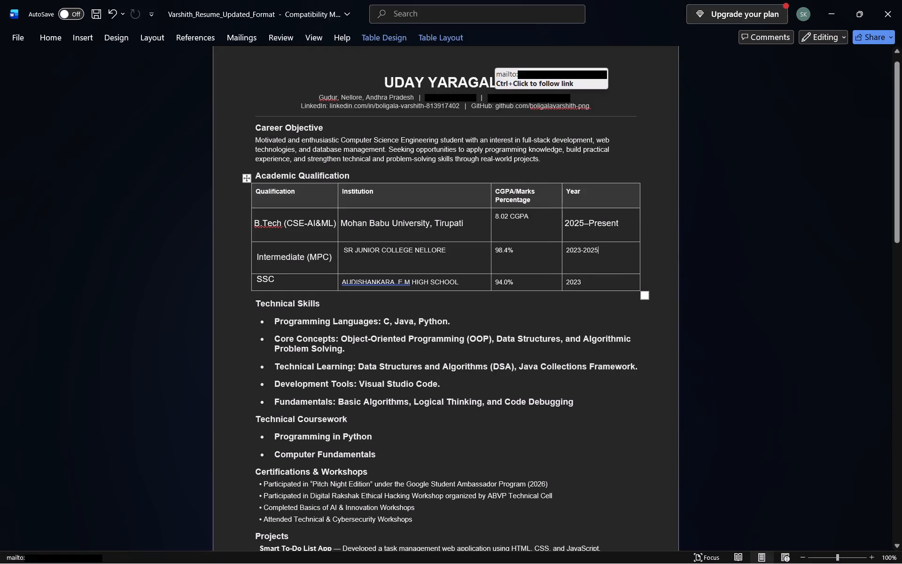
Replace the e-mail address in the resume header's contact line with the copied e-mail address of the new resume owner.
left_click_drag(486, 95, 517, 95)
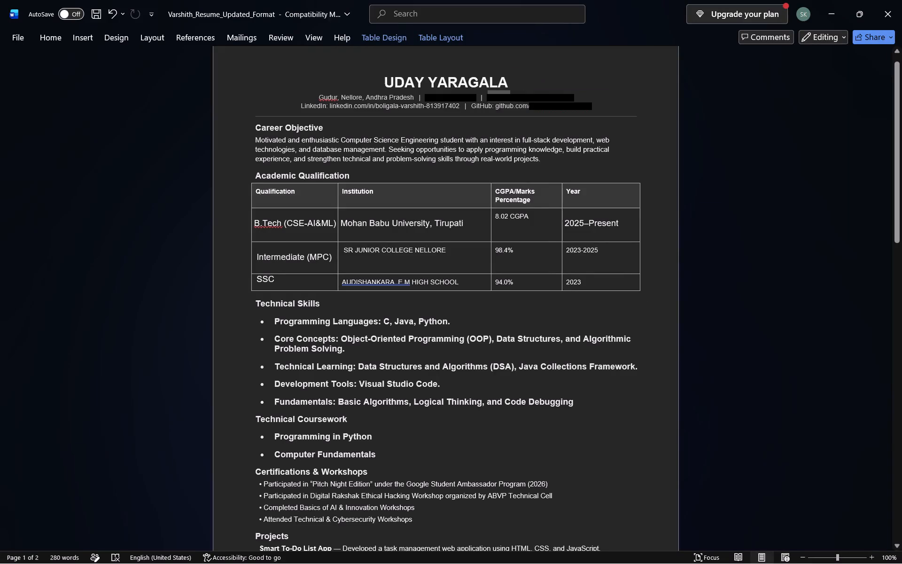
left_click_drag(517, 95, 571, 95)
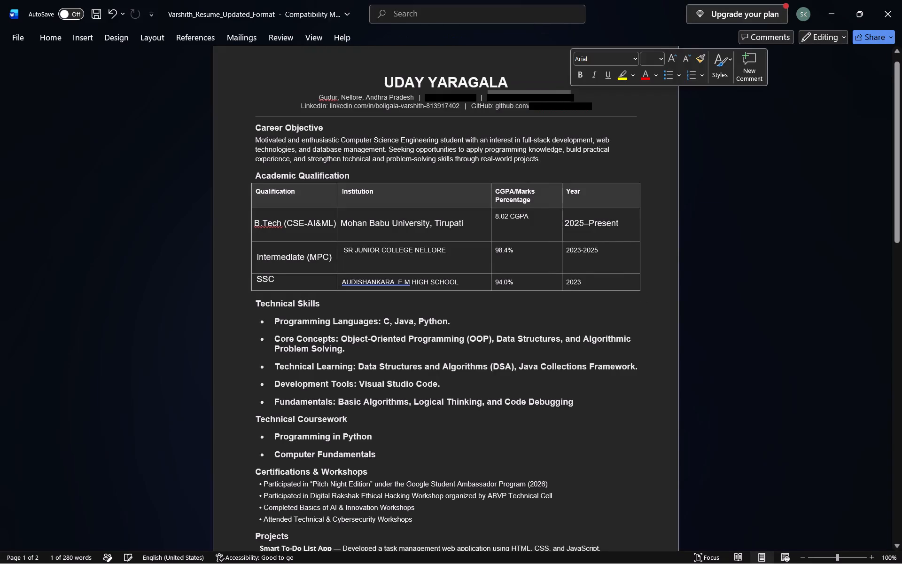
key("ctrl+v")
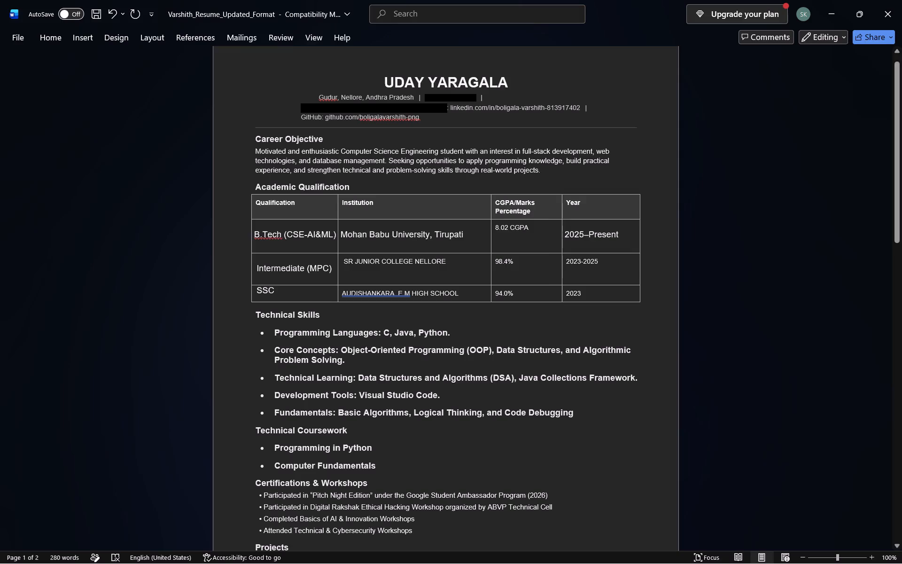
Set the font size of the pasted e-mail address in the header's contact line to 8.5.
left_click_drag(316, 91, 374, 95)
left_click_drag(374, 95, 407, 92)
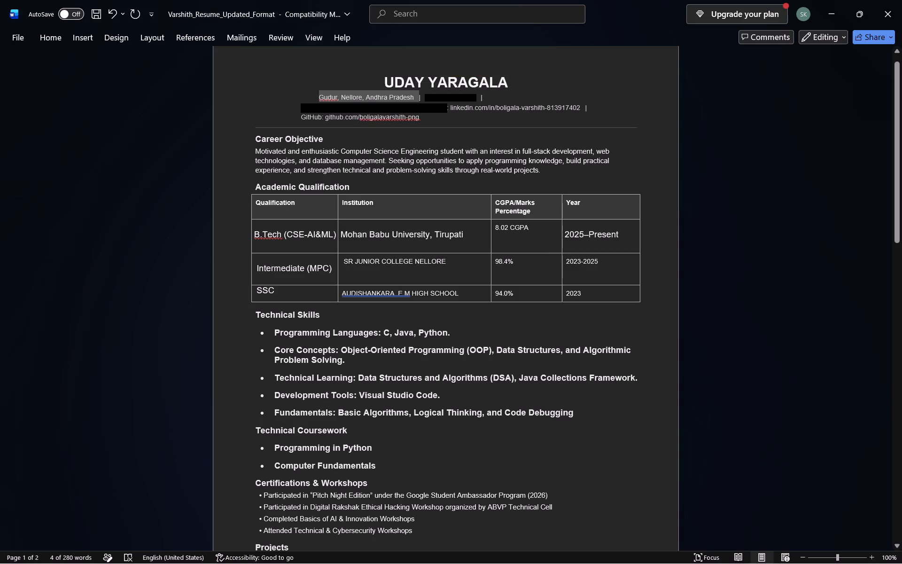
left_click_drag(300, 104, 412, 106)
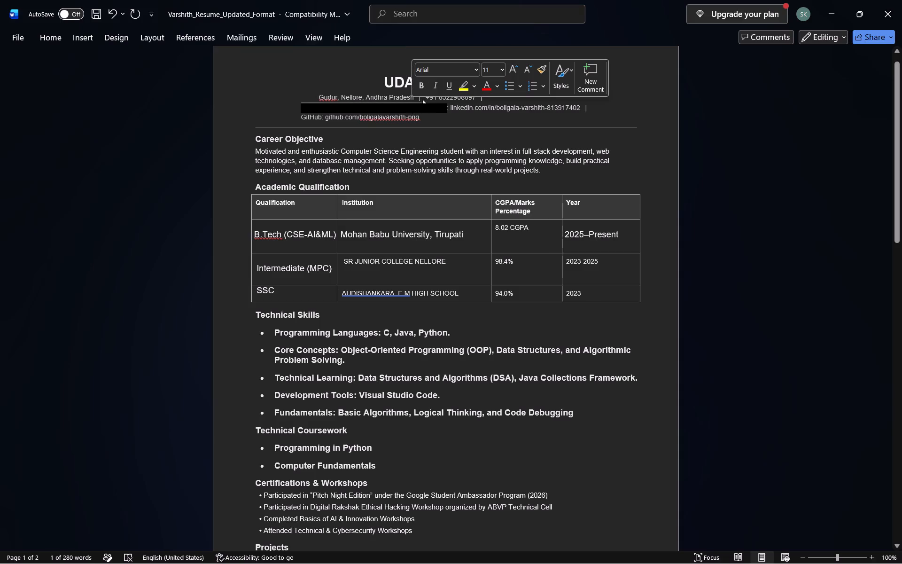
left_click(501, 65)
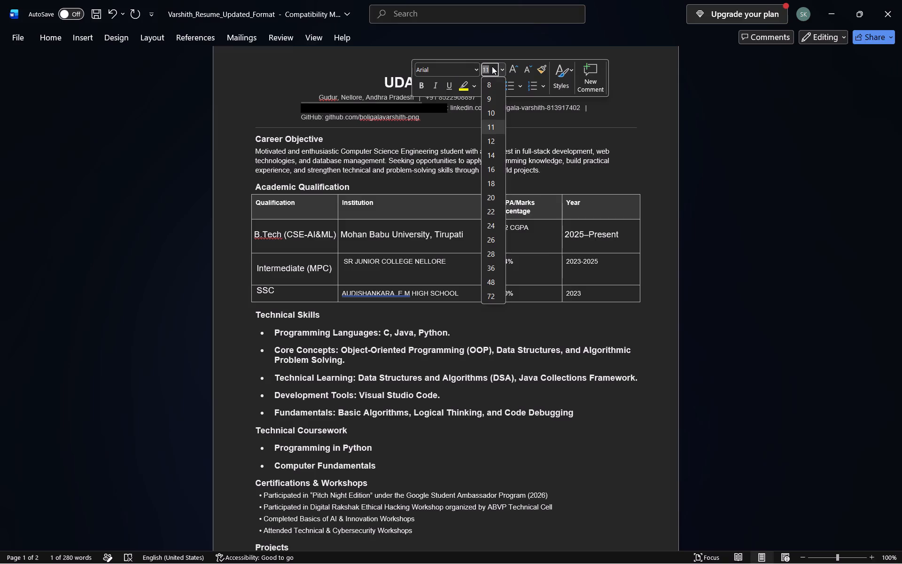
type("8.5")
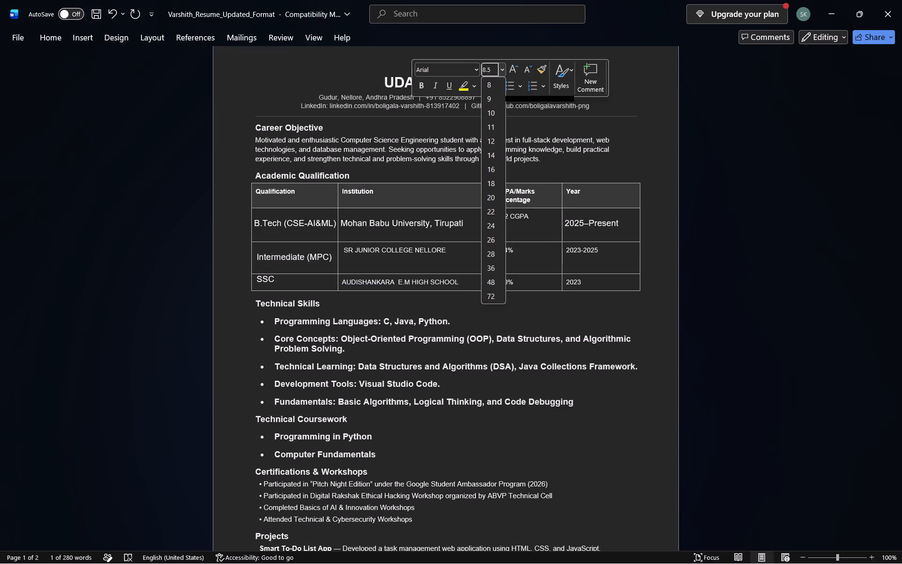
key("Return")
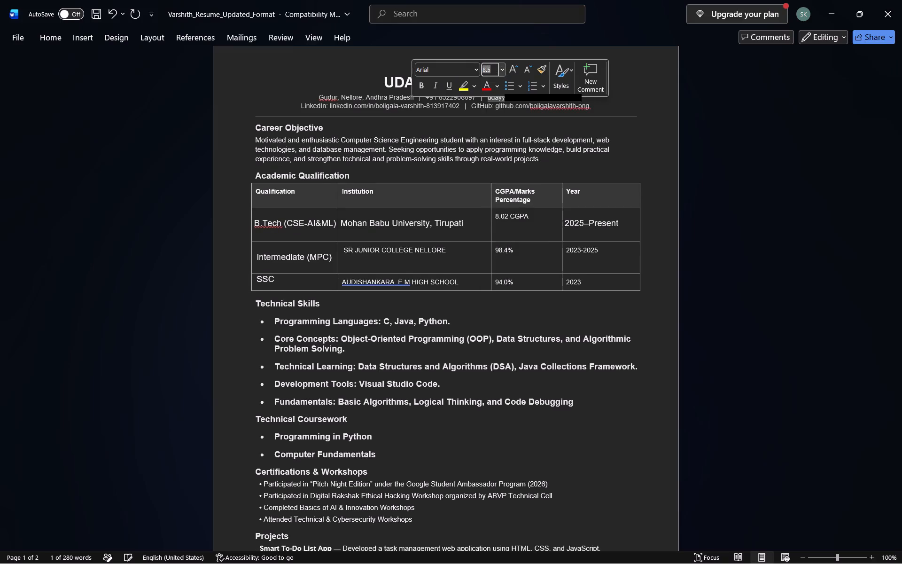
left_click(636, 98)
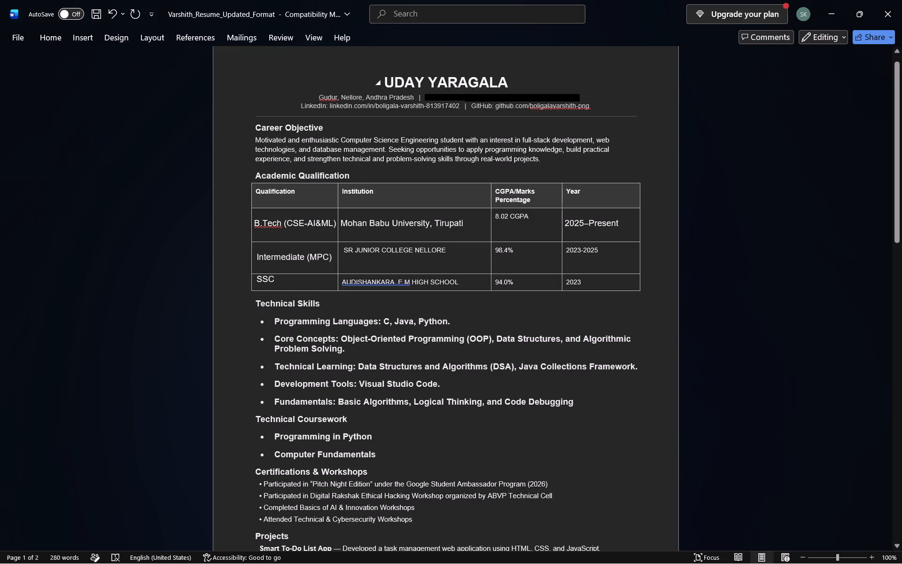
Replace the phone number after +91 in the header's contact line with the new resume owner's phone number.
left_click(477, 97)
key("BackSpace")
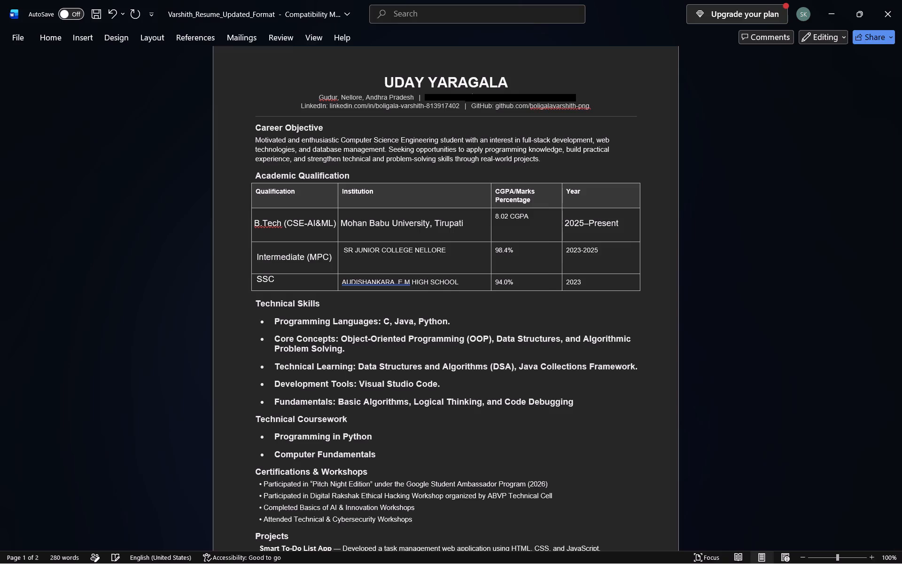
key("Left")
key("BackSpace")
key("BackSpace")
key("BackSpace")
key("BackSpace")
key("BackSpace")
key("BackSpace")
key("BackSpace")
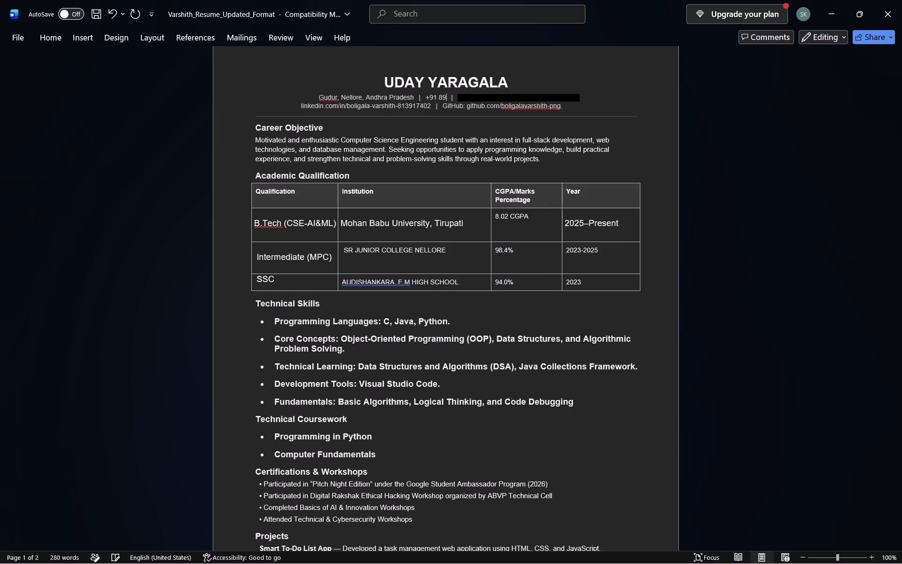
key("BackSpace")
key("Right")
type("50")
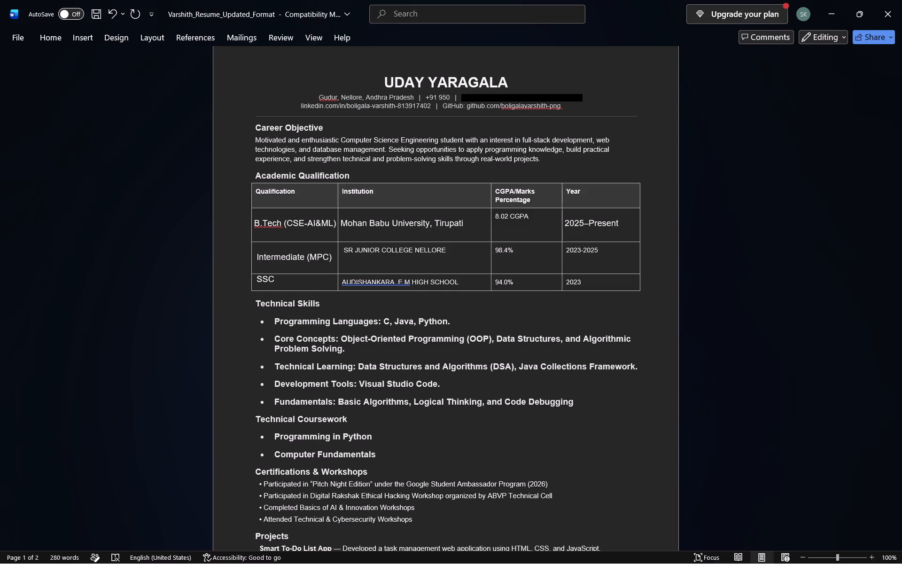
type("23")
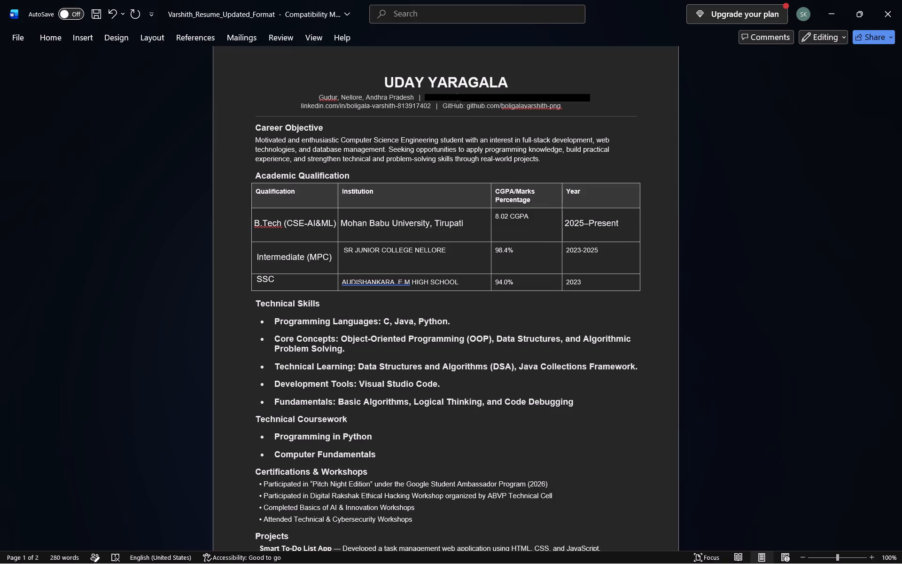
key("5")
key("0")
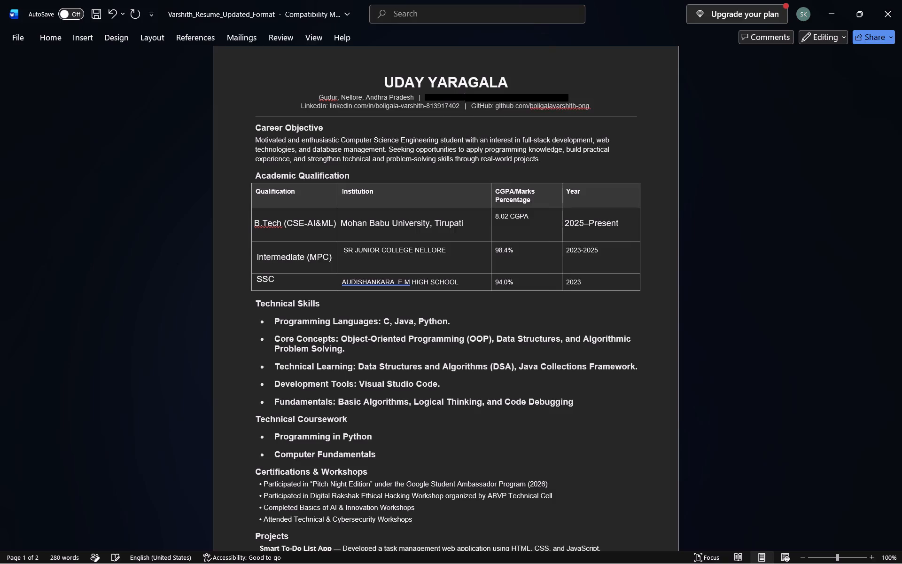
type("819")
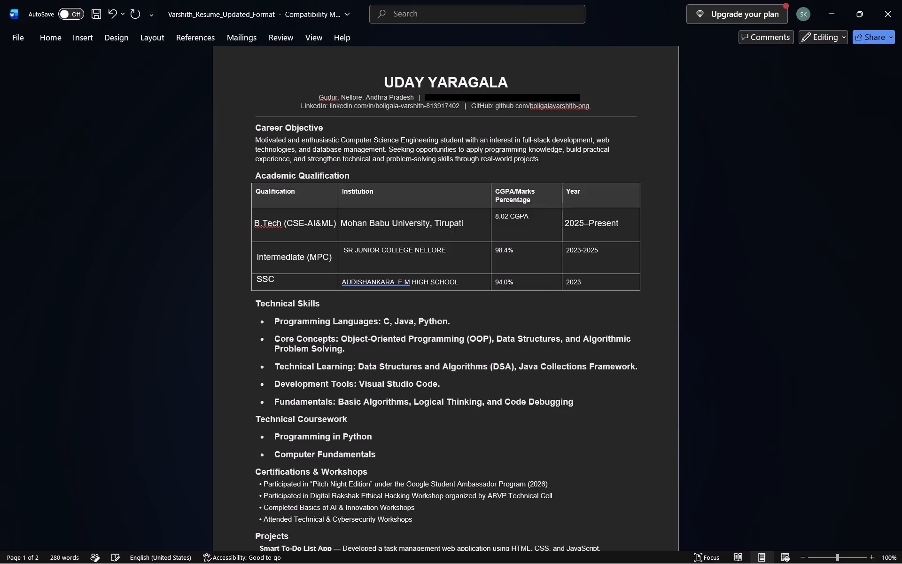
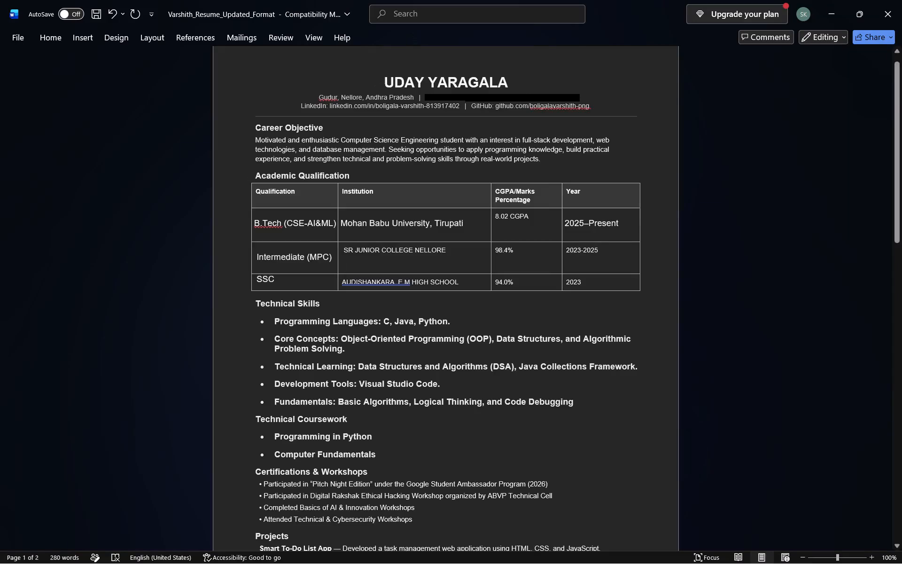
Place the text cursor at the start of the Coding Profile heading, below the Projects section.
scroll(364, 197, "down", 3)
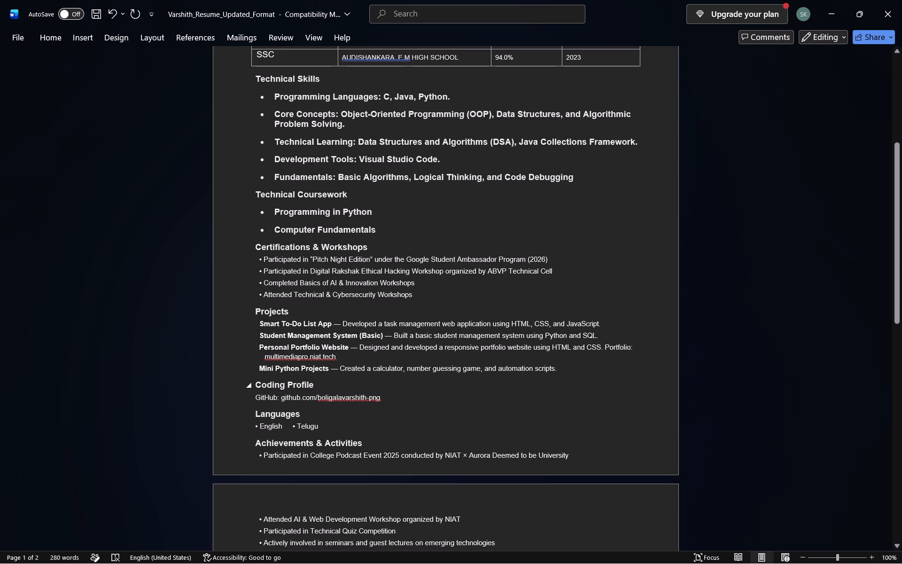
left_click(257, 384)
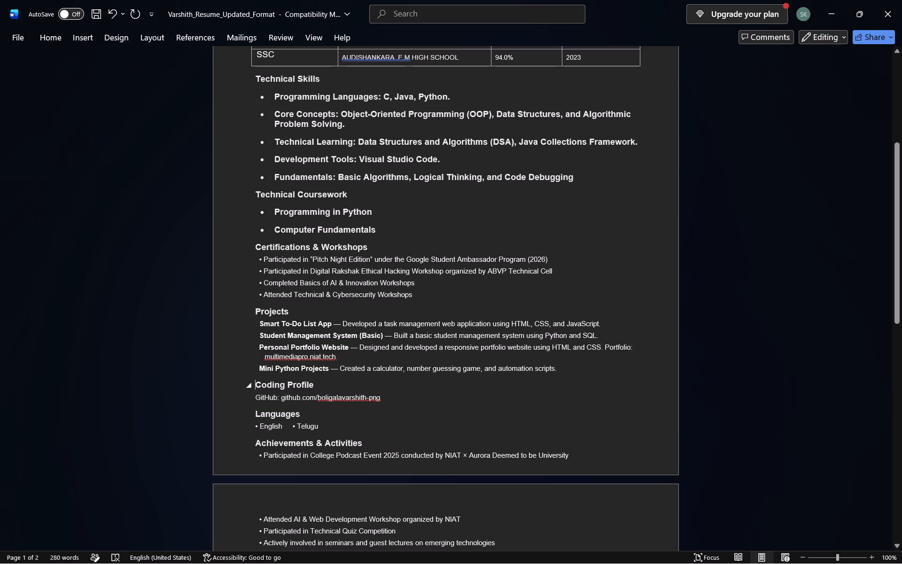
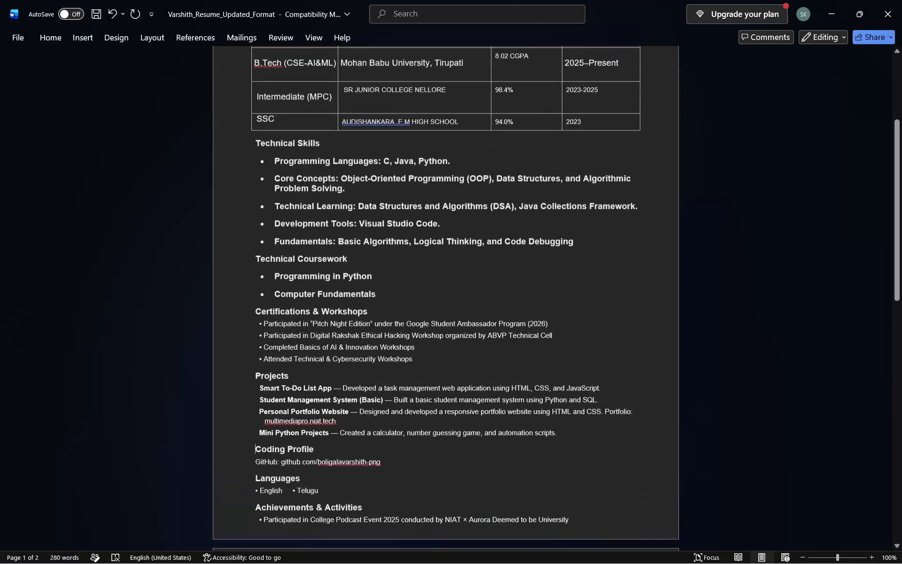
Replace the previous person's surname in the header's LinkedIn link with "uday" in lowercase.
scroll(254, 386, "up", 2)
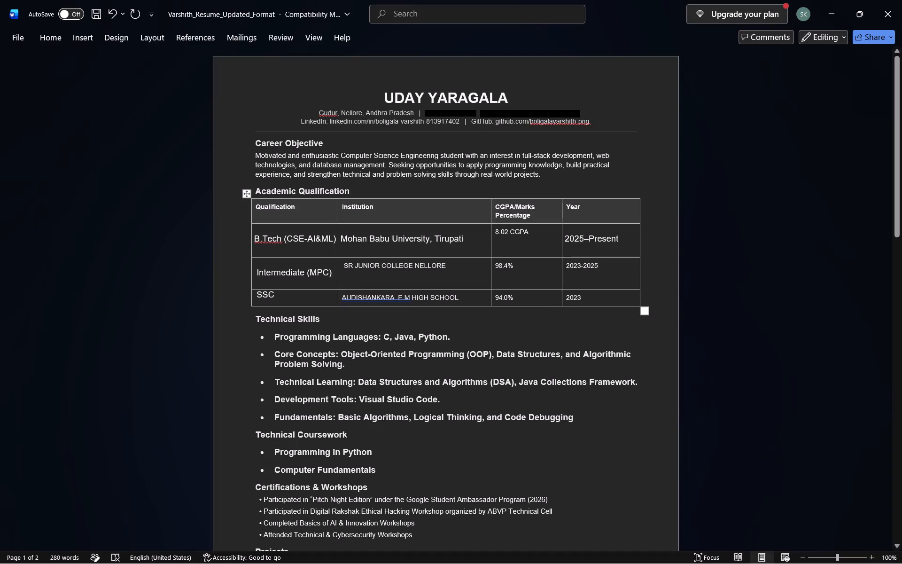
left_click(424, 123)
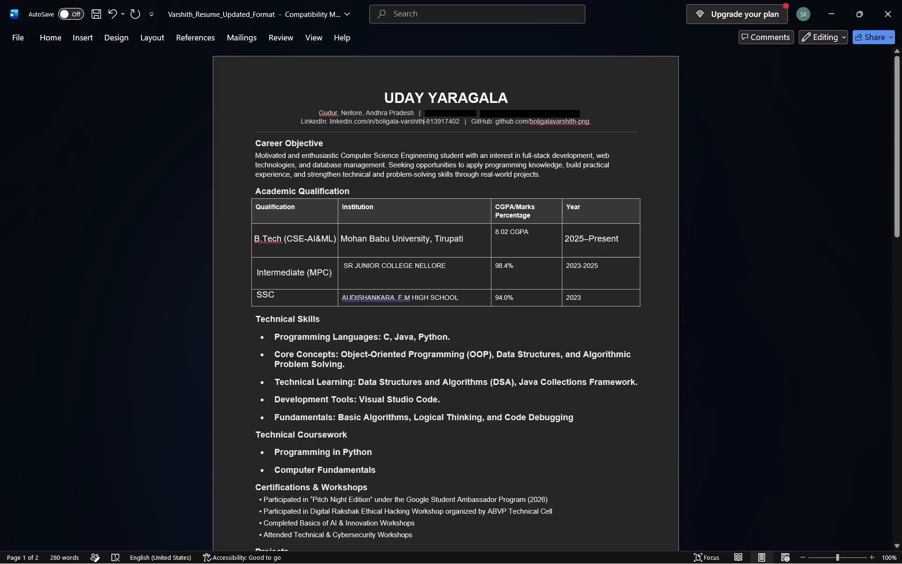
left_click(400, 119)
key("Left")
key("BackSpace")
key("BackSpace")
key("BackSpace")
key("BackSpace")
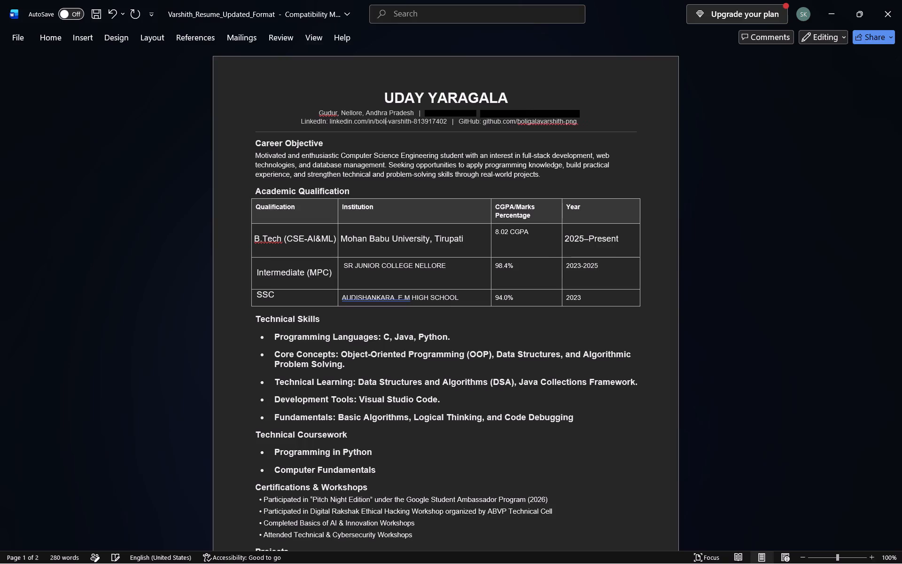
key("BackSpace")
key("BackSpace")
key("BackSpace")
key("BackSpace")
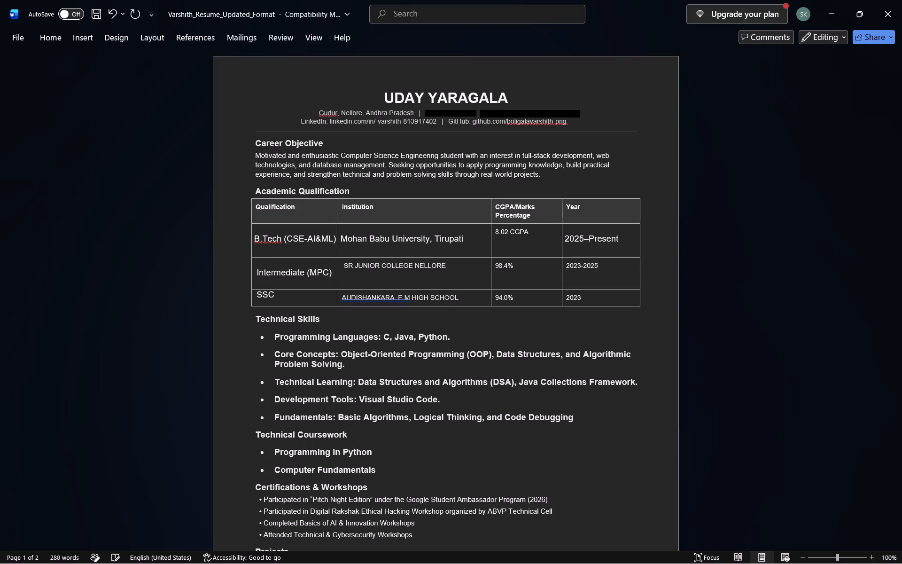
type("UDAY")
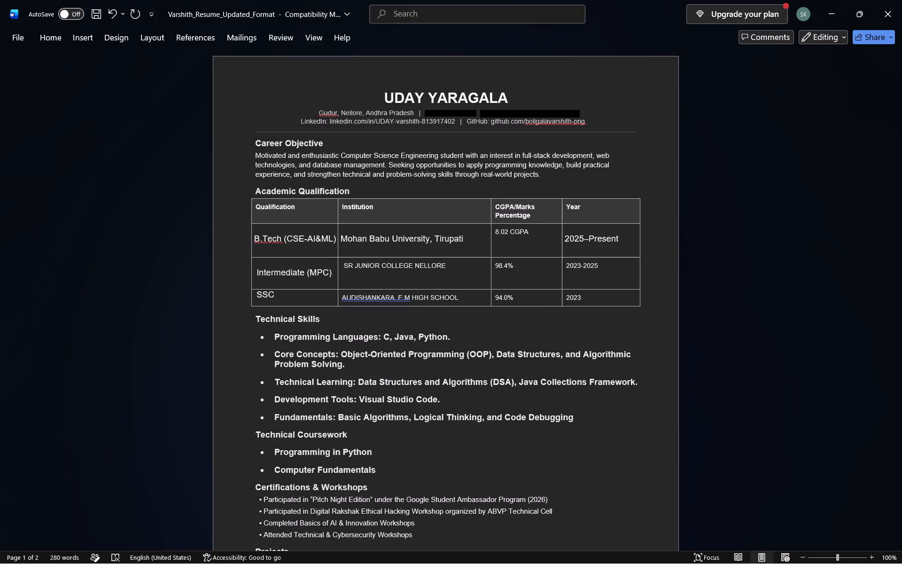
key("BackSpace")
key("BackSpace")
key("BackSpace")
key("BackSpace")
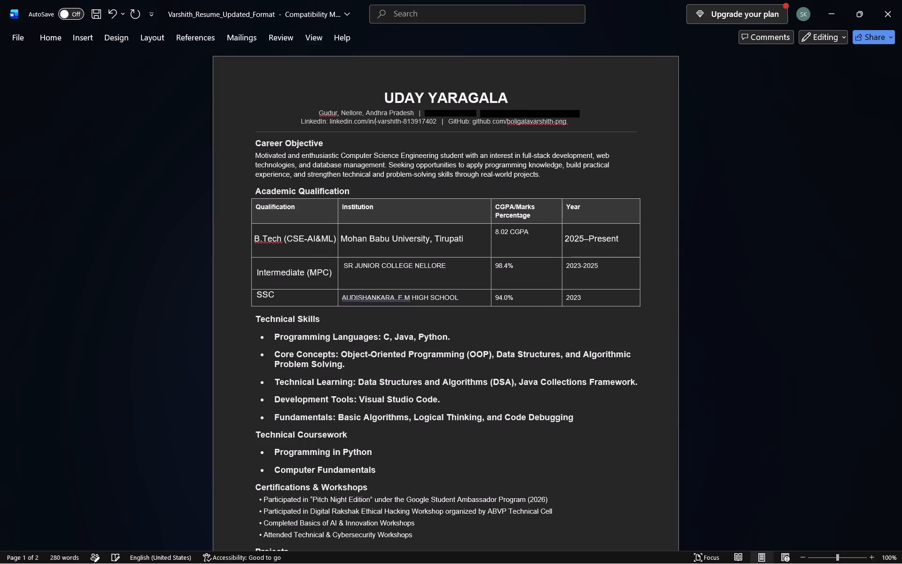
type("uday")
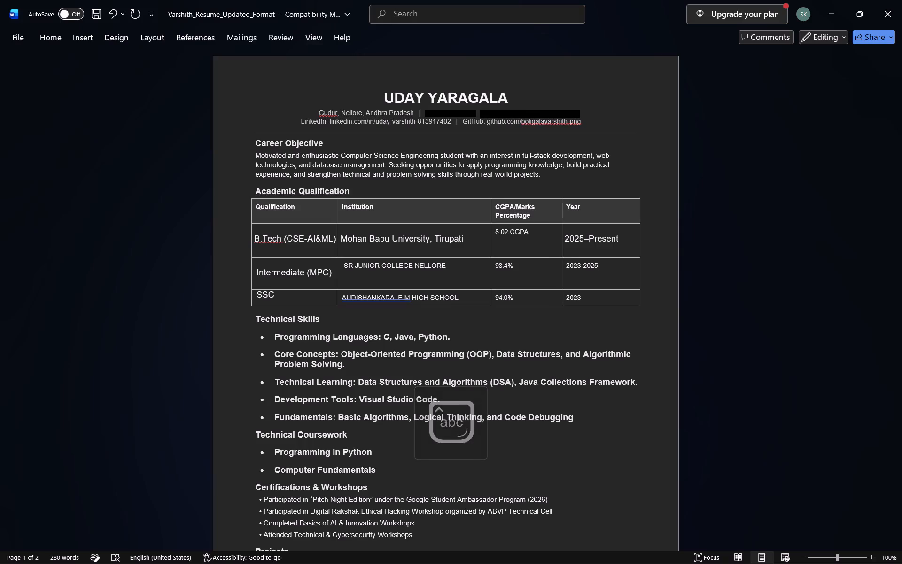
Delete the last six letters of the previous person's first name in the header's LinkedIn link.
key("Right")
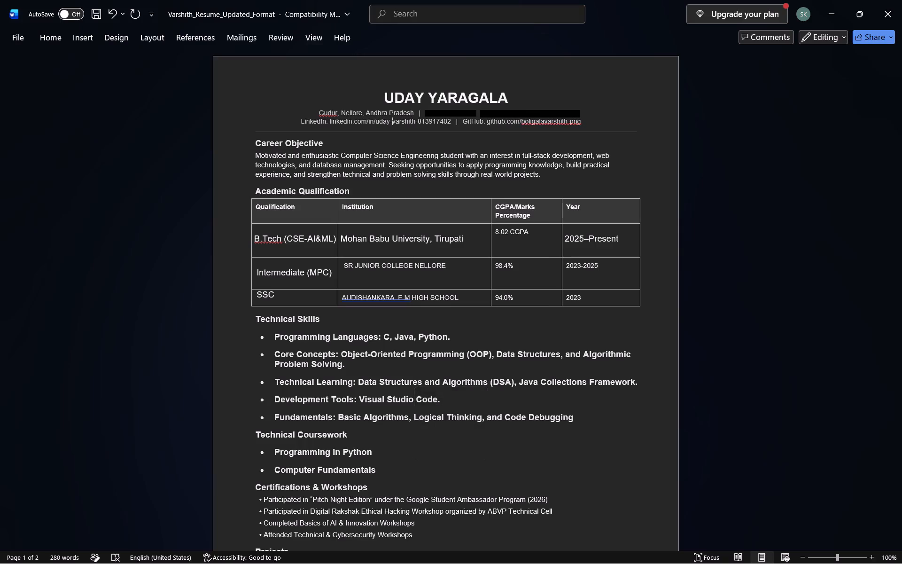
key("Right")
key("Right")
key("Right")
key("Right")
key("Right")
key("Right")
key("Right")
key("Right")
key("BackSpace")
key("BackSpace")
key("BackSpace")
key("BackSpace")
key("BackSpace")
key("BackSpace")
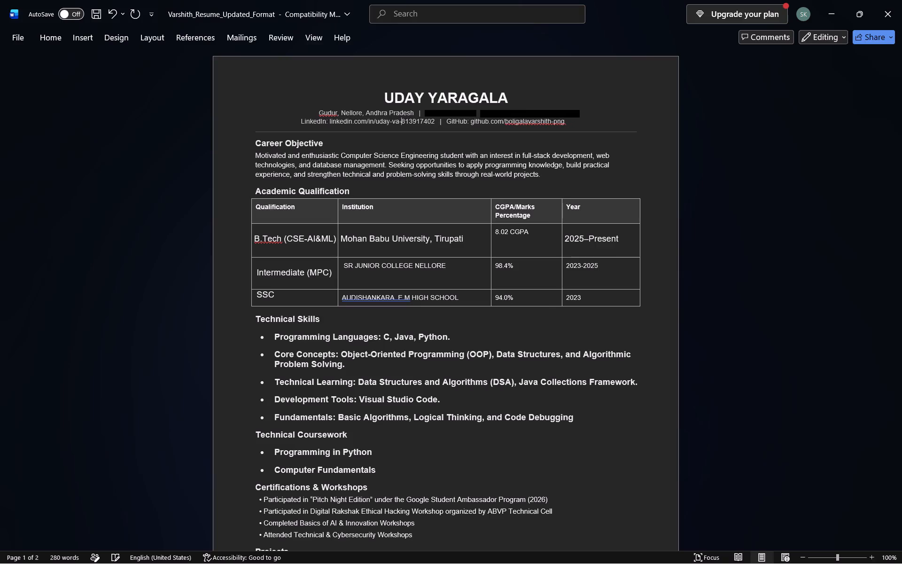
Replace the remaining letters of the previous person's first name in the header's LinkedIn link with the new owner's surname in lowercase.
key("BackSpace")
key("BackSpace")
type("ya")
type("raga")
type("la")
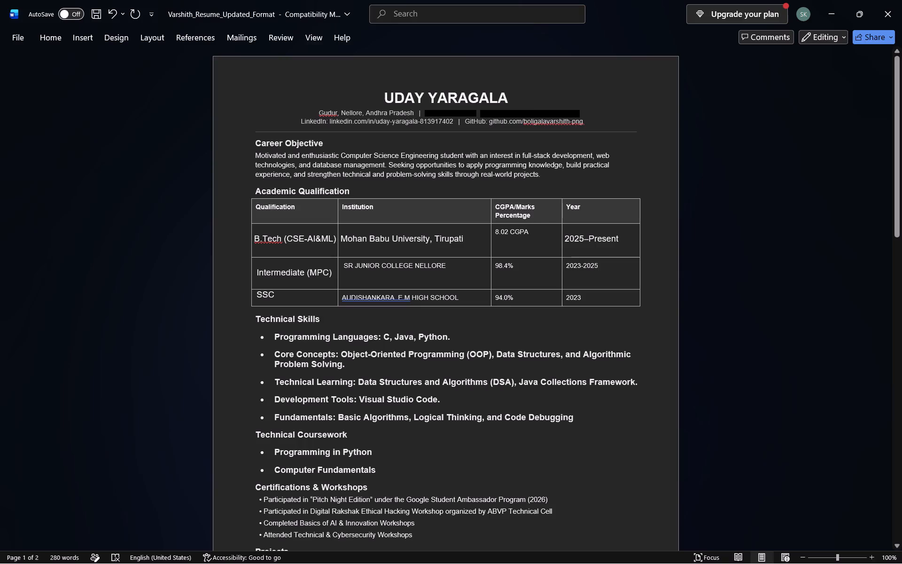
Replace the previous person's username before "-png" in the header's GitHub link with the new owner's first name and surname, joined in lowercase.
left_click_drag(527, 122, 567, 120)
left_click(567, 120)
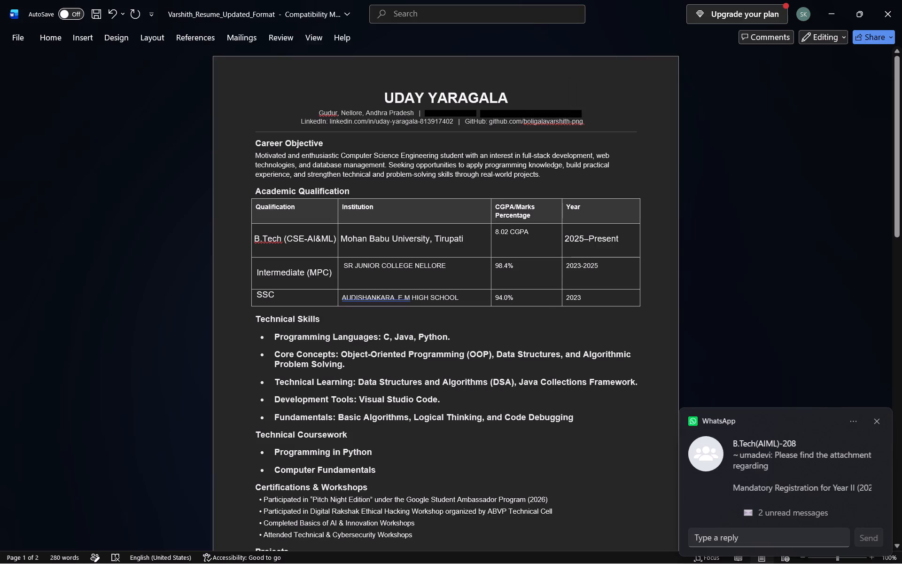
key("Right")
key("BackSpace")
key("BackSpace")
key("BackSpace")
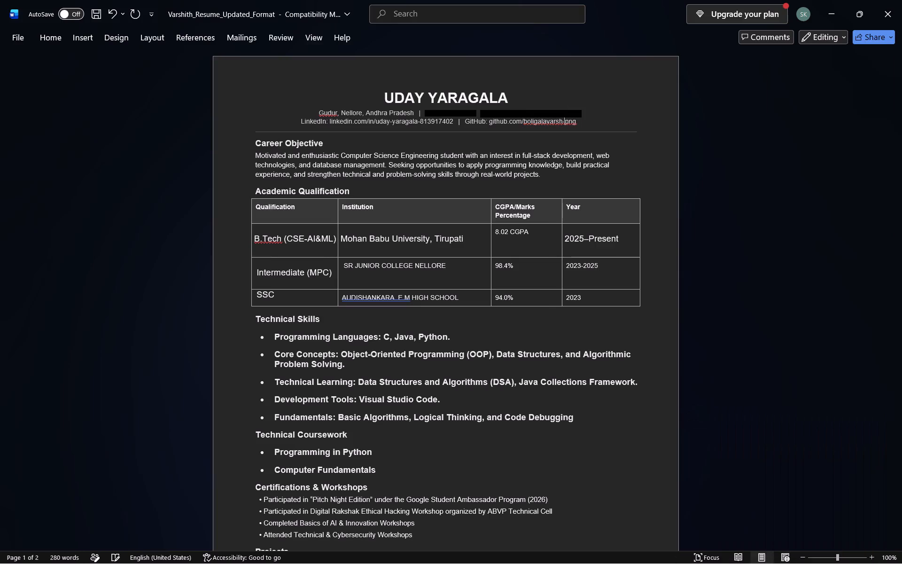
key("BackSpace")
key("BackSpace")
key("BackSpace")
key("BackSpace")
key("BackSpace")
key("BackSpace")
key("BackSpace")
key("BackSpace")
key("BackSpace")
key("BackSpace")
key("BackSpace")
key("BackSpace")
key("BackSpace")
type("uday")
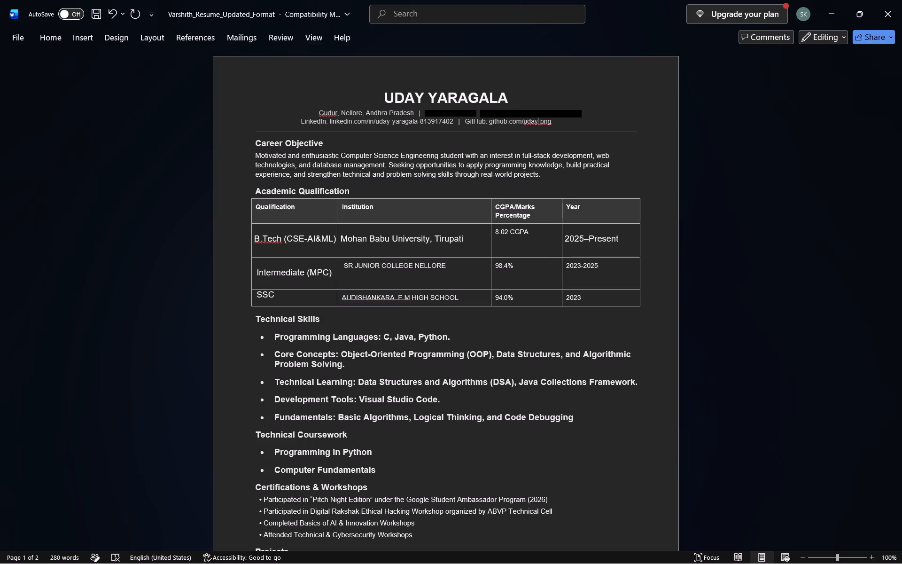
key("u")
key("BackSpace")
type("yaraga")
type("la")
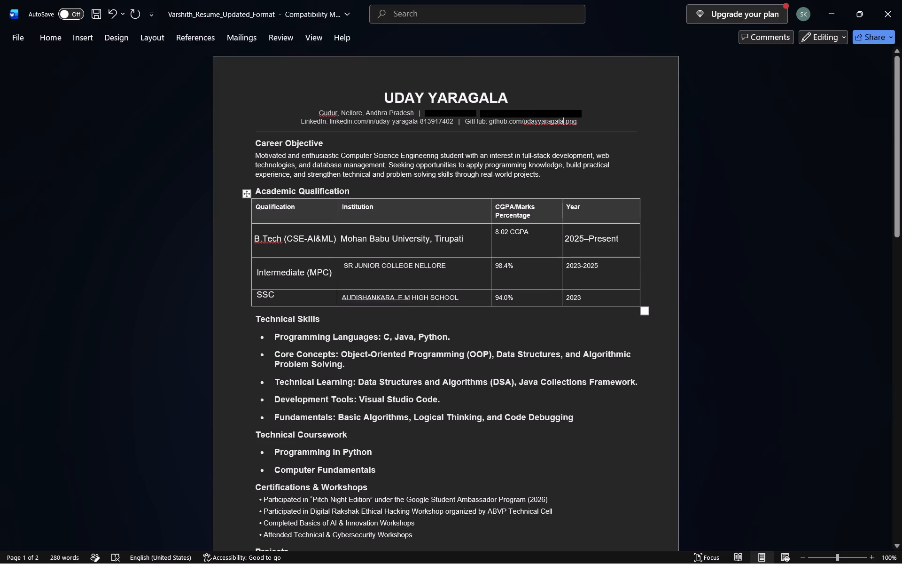
Replace the username before "-png" in the Coding Profile section's GitHub link with the new owner's first name and surname, joined in lowercase.
scroll(476, 199, "down", 1)
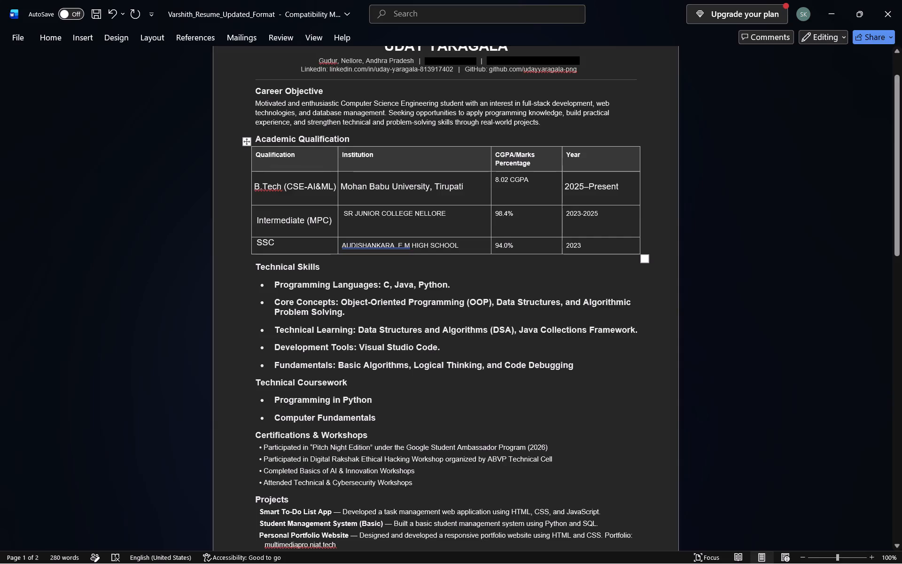
scroll(476, 199, "down", 1)
scroll(476, 199, "up", 1)
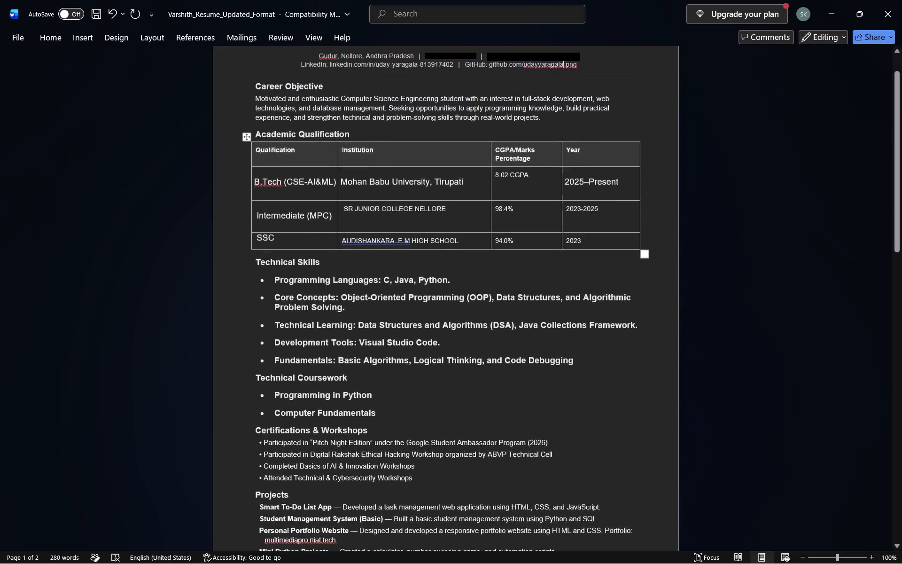
scroll(476, 199, "up", 2)
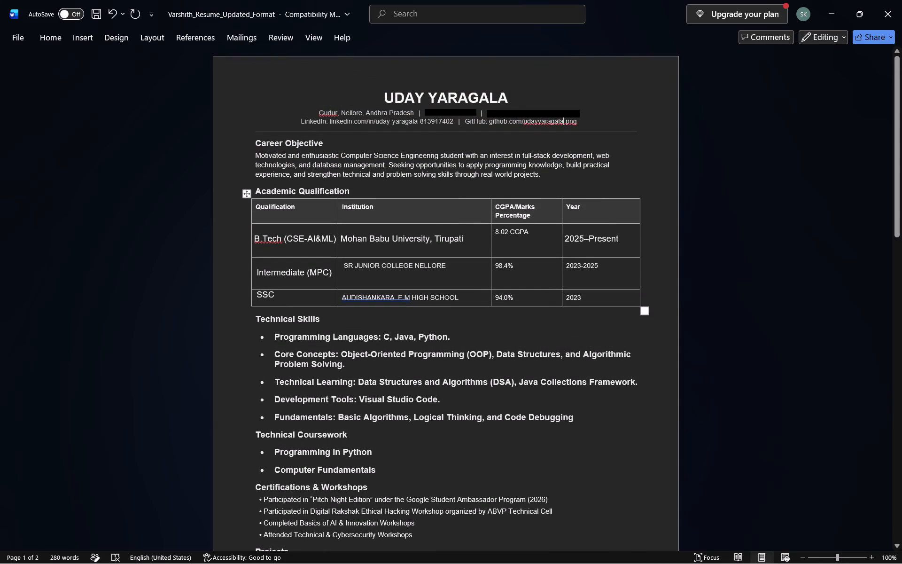
scroll(471, 197, "down", 2)
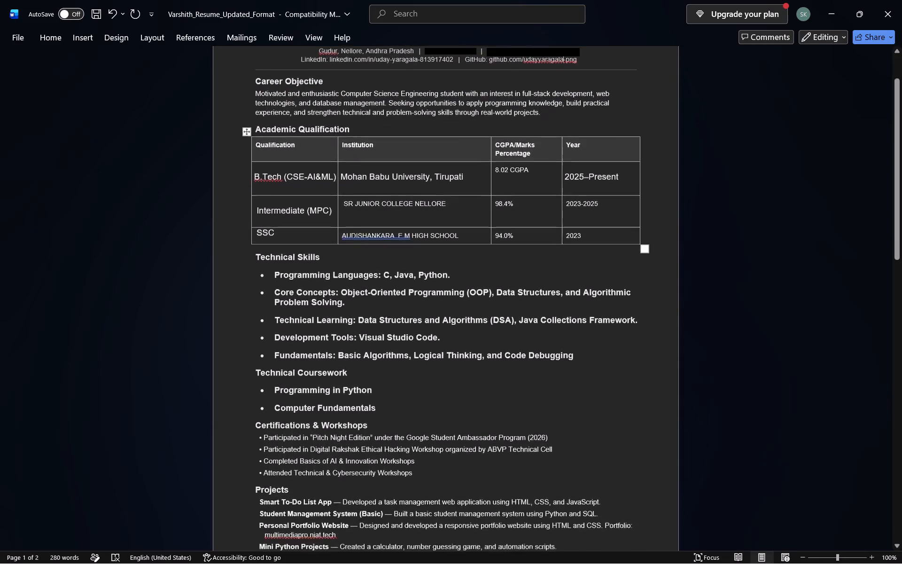
scroll(471, 197, "down", 2)
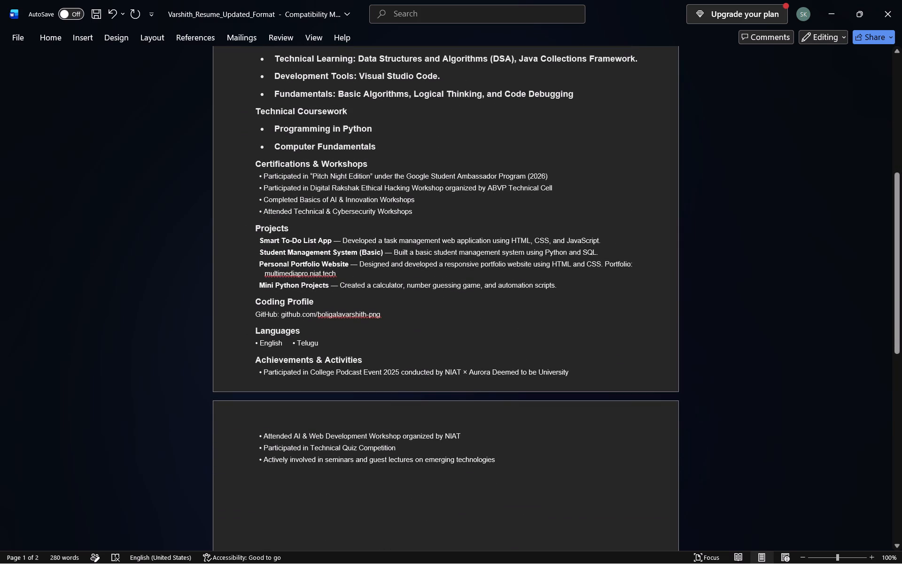
left_click(366, 310)
key("BackSpace")
key("BackSpace")
key("BackSpace")
key("BackSpace")
key("BackSpace")
key("BackSpace")
key("BackSpace")
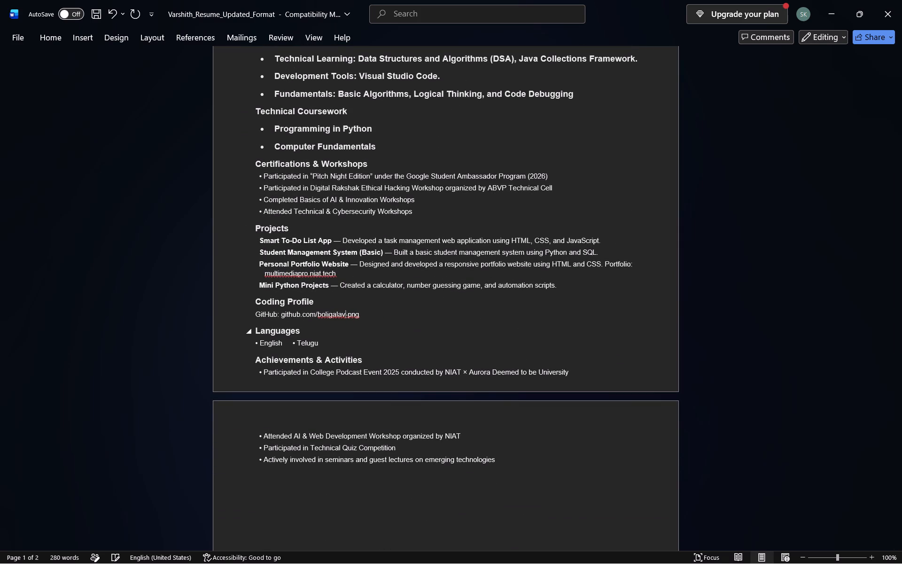
key("BackSpace")
key("BackSpace")
key("BackSpace")
key("BackSpace")
key("BackSpace")
key("BackSpace")
key("BackSpace")
key("BackSpace")
key("BackSpace")
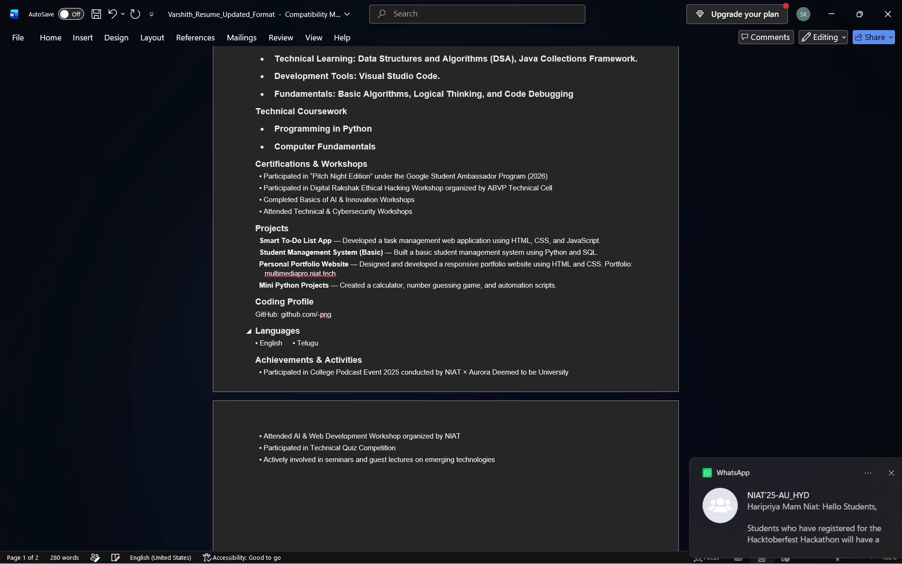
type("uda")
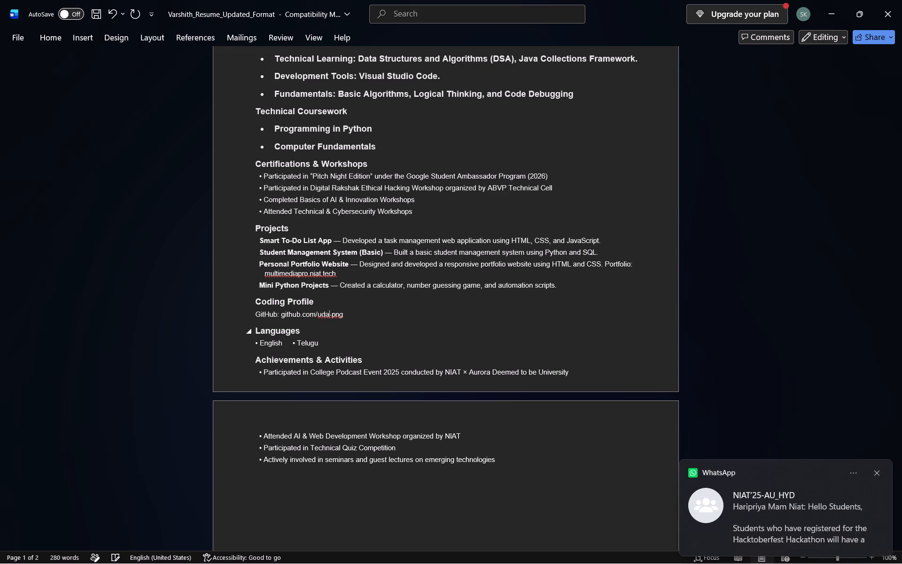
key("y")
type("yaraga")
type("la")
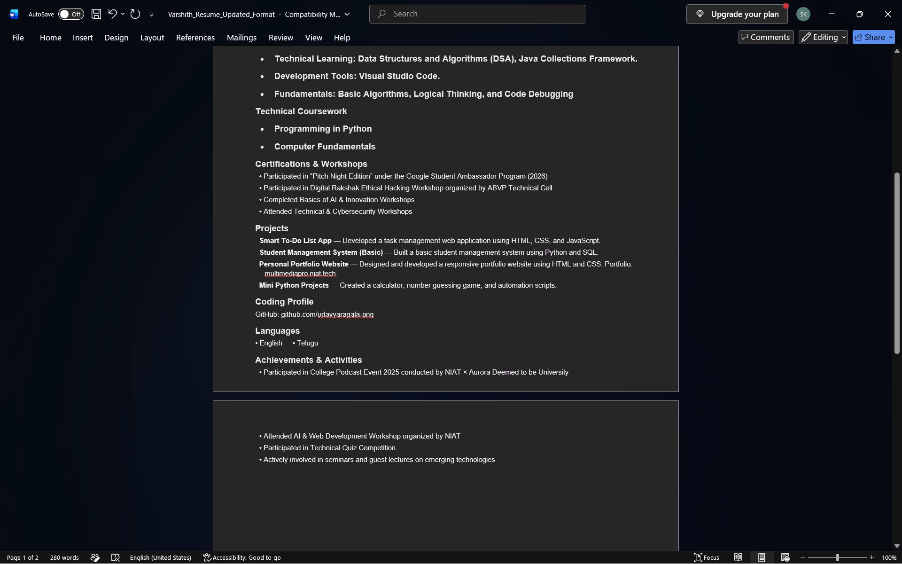
Check the font sizes used for the Certifications & Workshops heading and its bullet text.
scroll(355, 399, "down", 5)
scroll(355, 399, "up", 2)
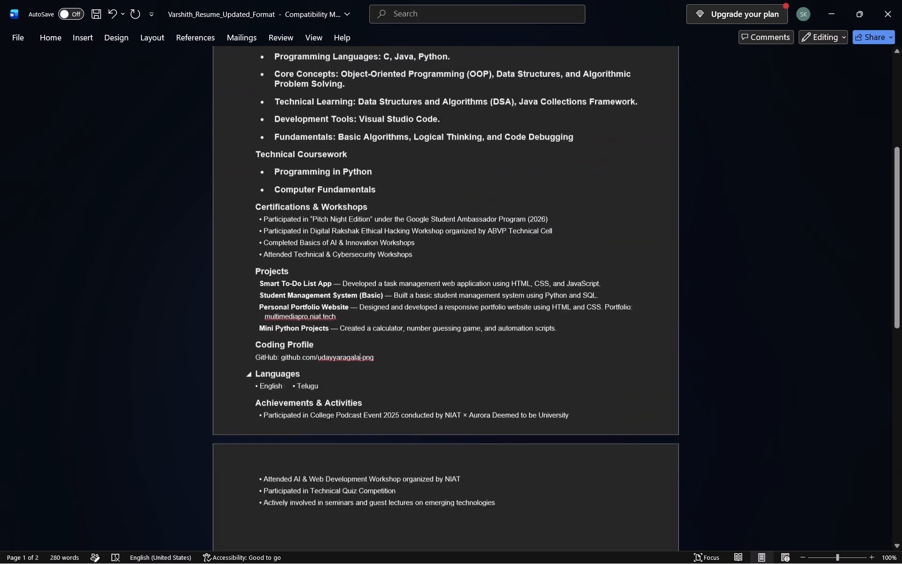
scroll(355, 399, "up", 1)
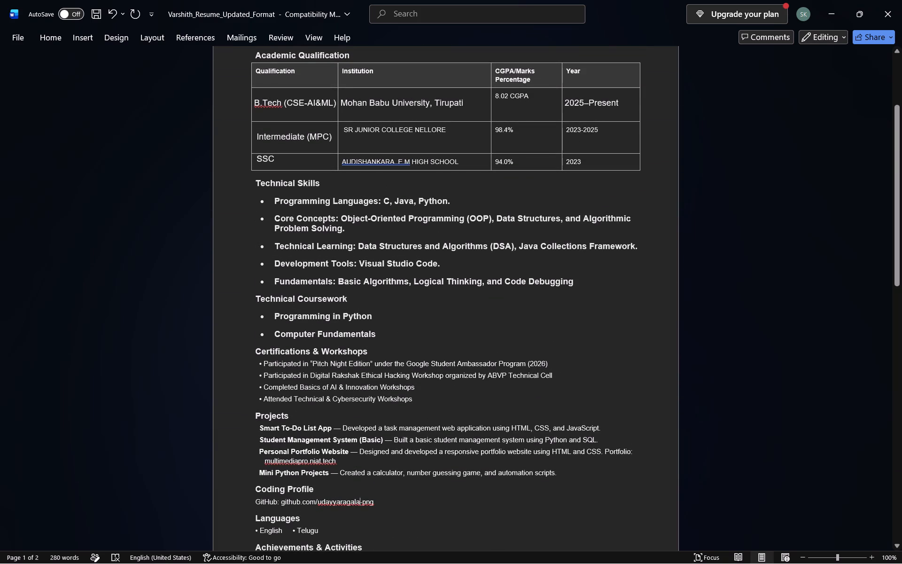
left_click_drag(255, 351, 270, 364)
left_click_drag(270, 364, 305, 394)
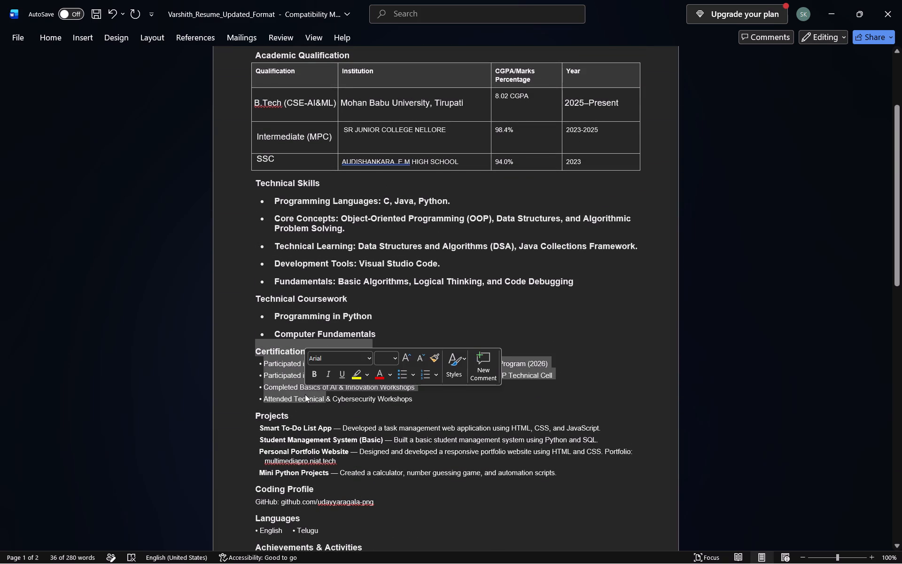
left_click(385, 360)
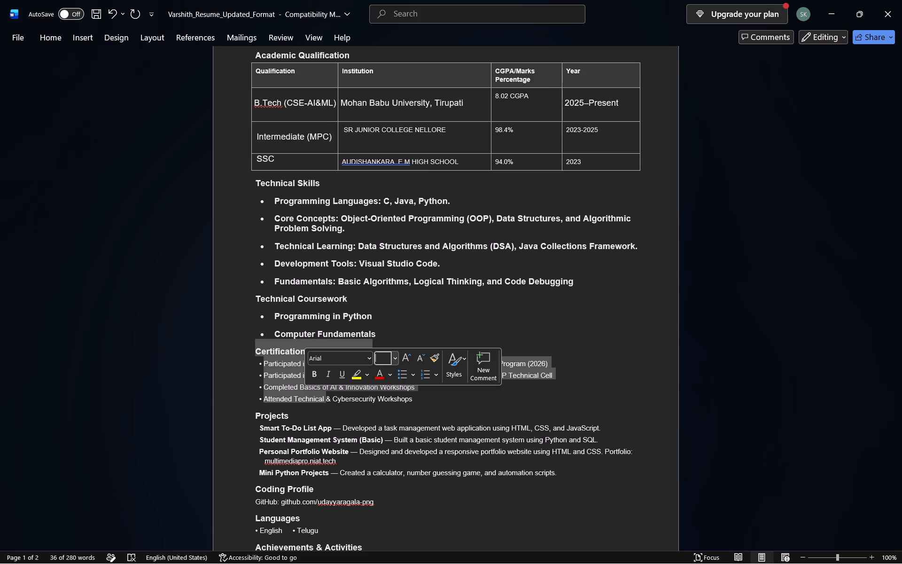
left_click(394, 360)
left_click(394, 360)
left_click(465, 323)
left_click_drag(335, 384, 384, 389)
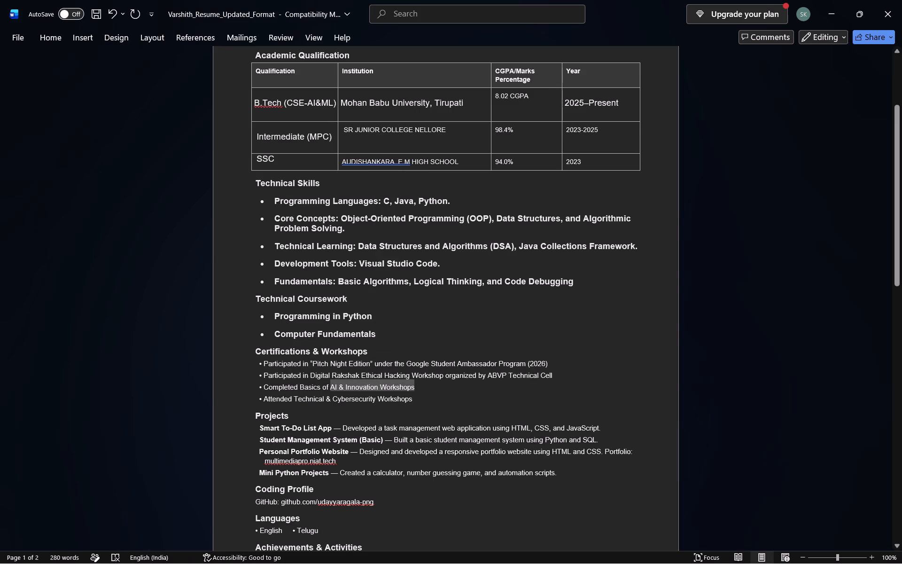
left_click_drag(384, 389, 389, 391)
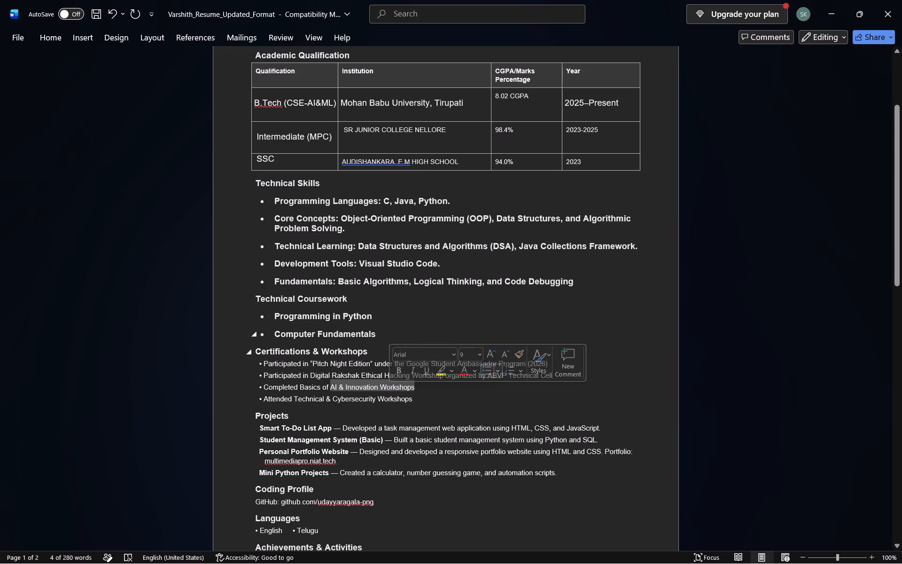
left_click(393, 331)
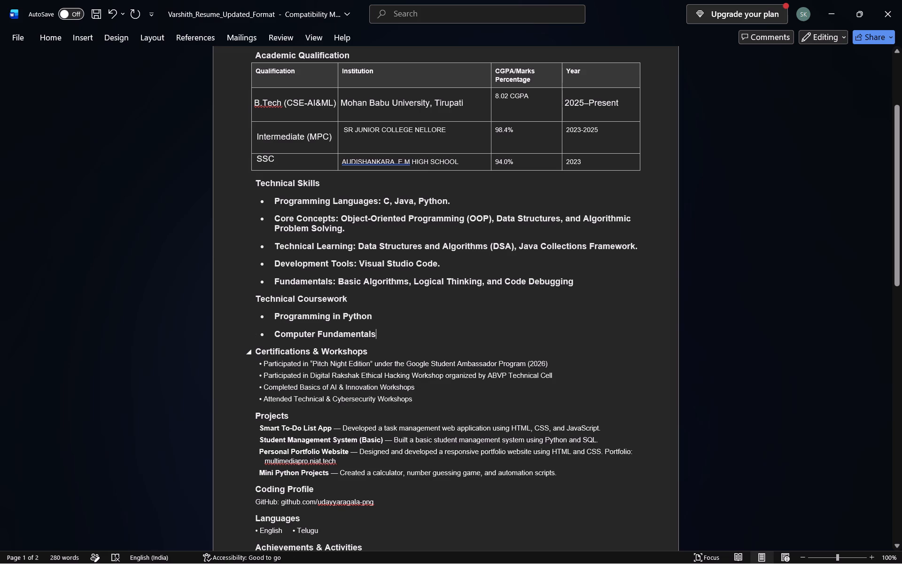
left_click_drag(257, 349, 364, 349)
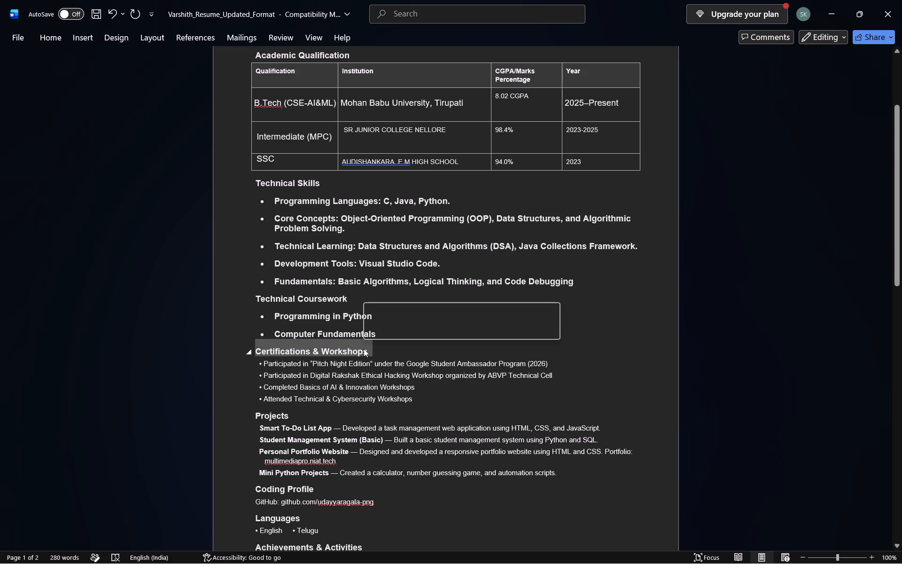
left_click(604, 287)
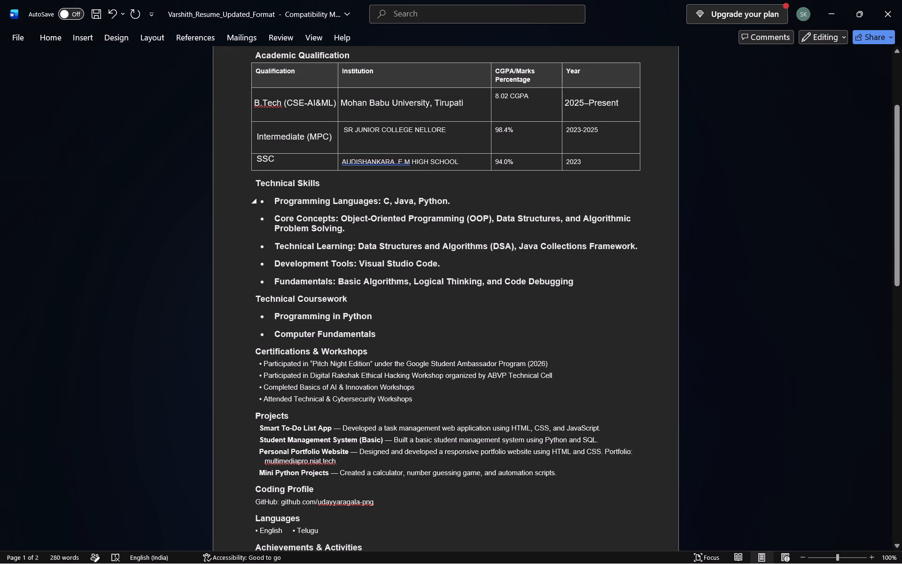
Set the font size of all five Technical Skills bullets to 9, from Programming Languages through Fundamentals.
left_click_drag(259, 196, 351, 284)
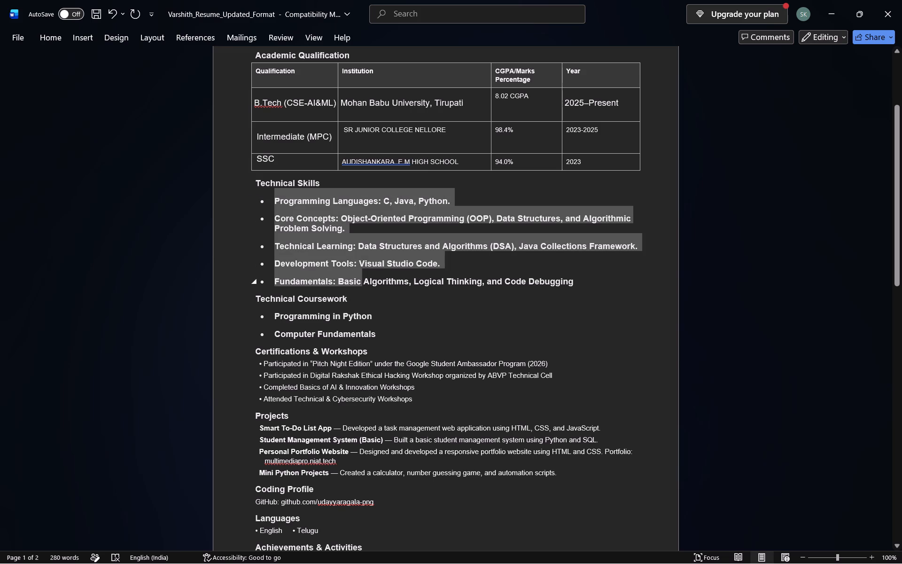
left_click_drag(351, 284, 578, 284)
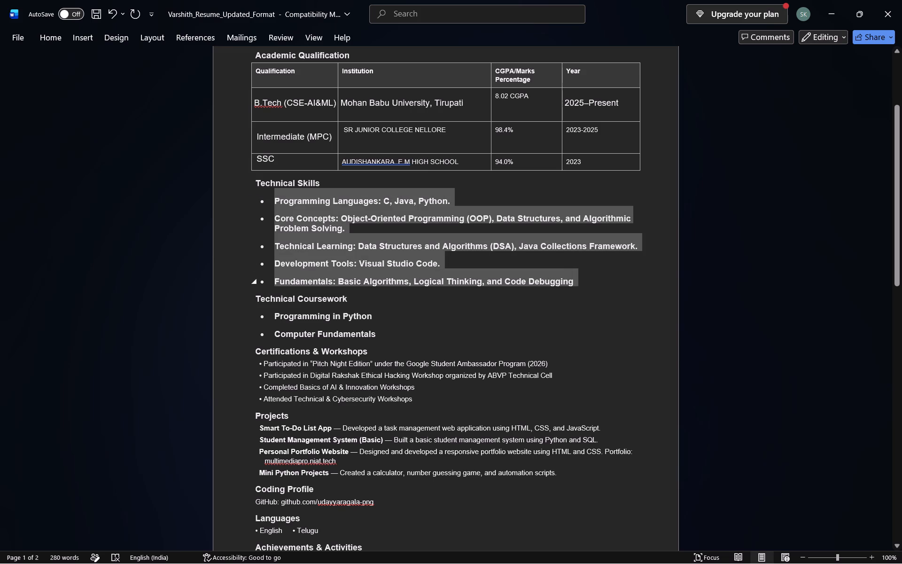
left_click_drag(578, 284, 581, 269)
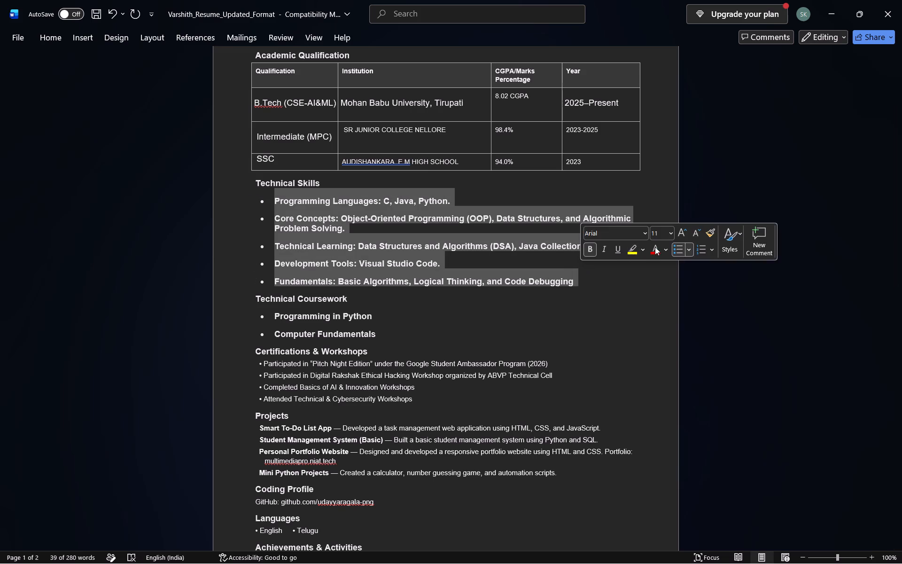
left_click(667, 235)
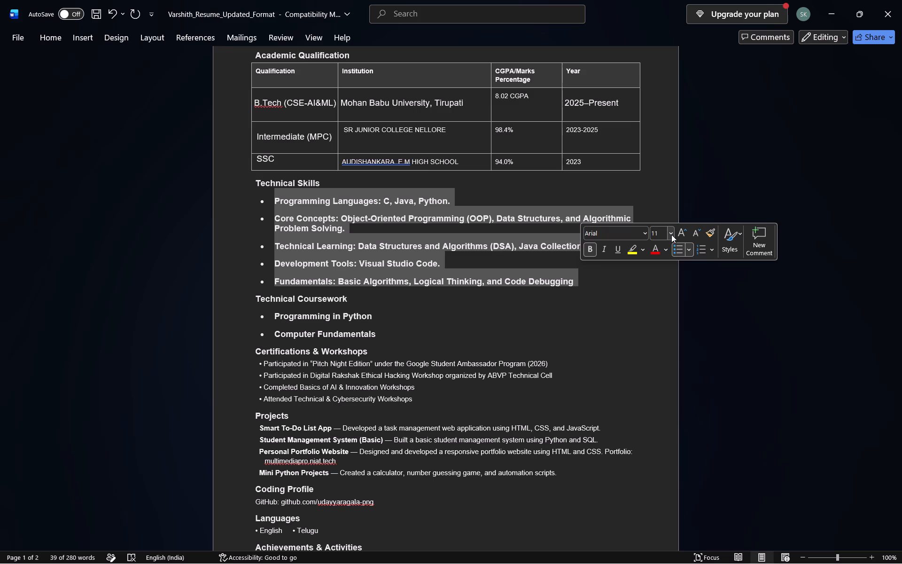
left_click(674, 235)
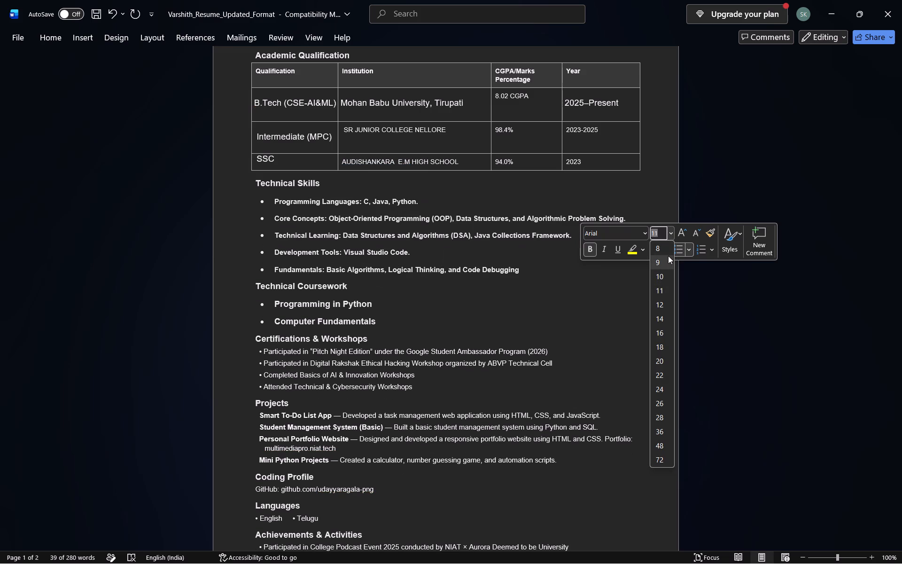
left_click(668, 256)
left_click(590, 295)
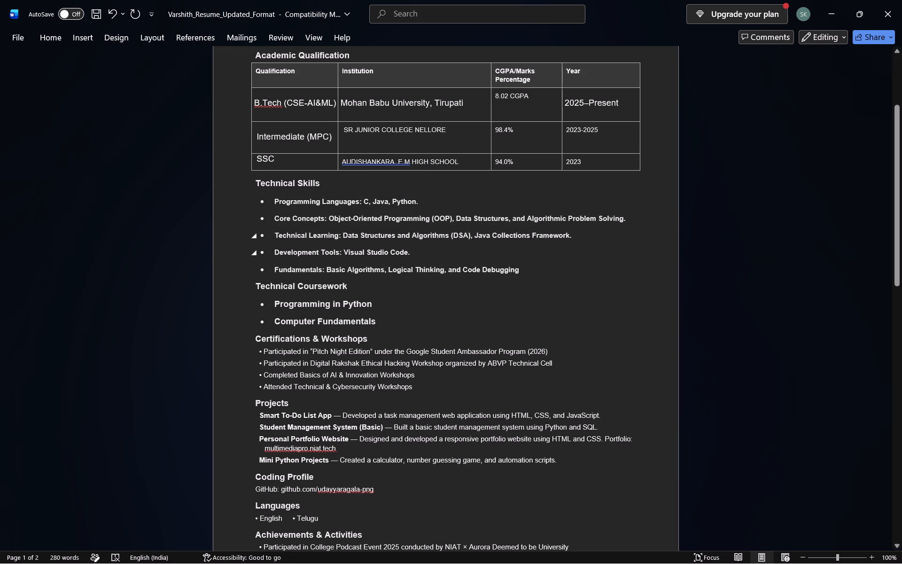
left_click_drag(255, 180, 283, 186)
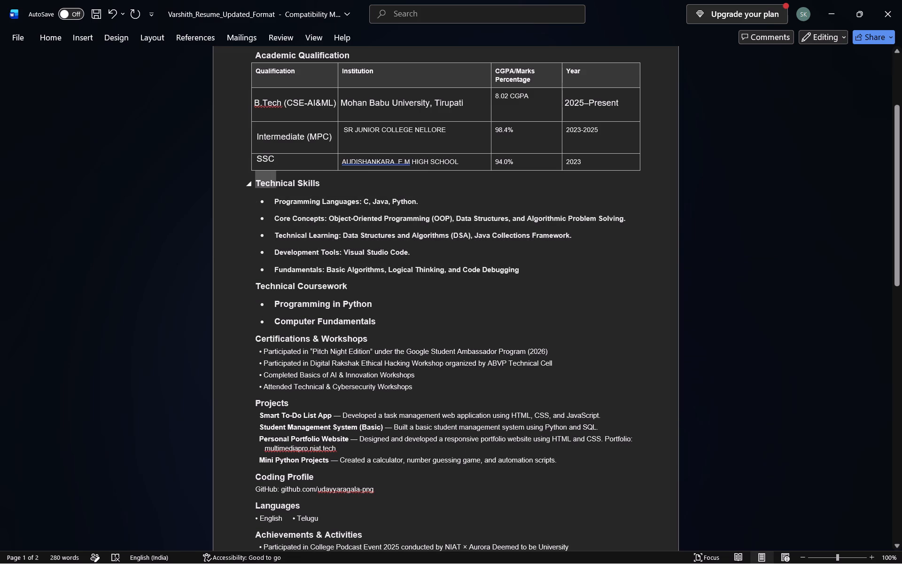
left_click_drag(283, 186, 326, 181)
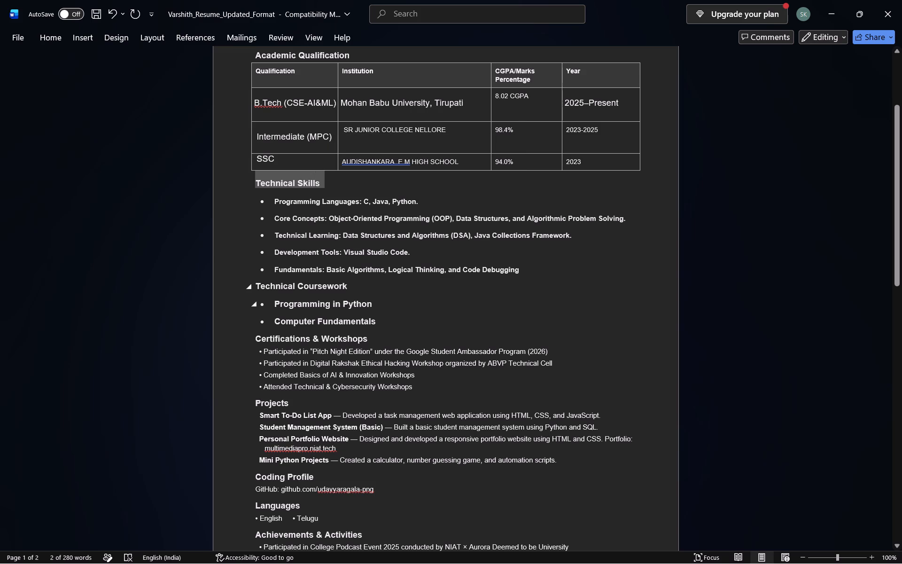
Shift the two Technical Coursework bullets slightly outward toward the left page margin.
left_click_drag(261, 303, 269, 315)
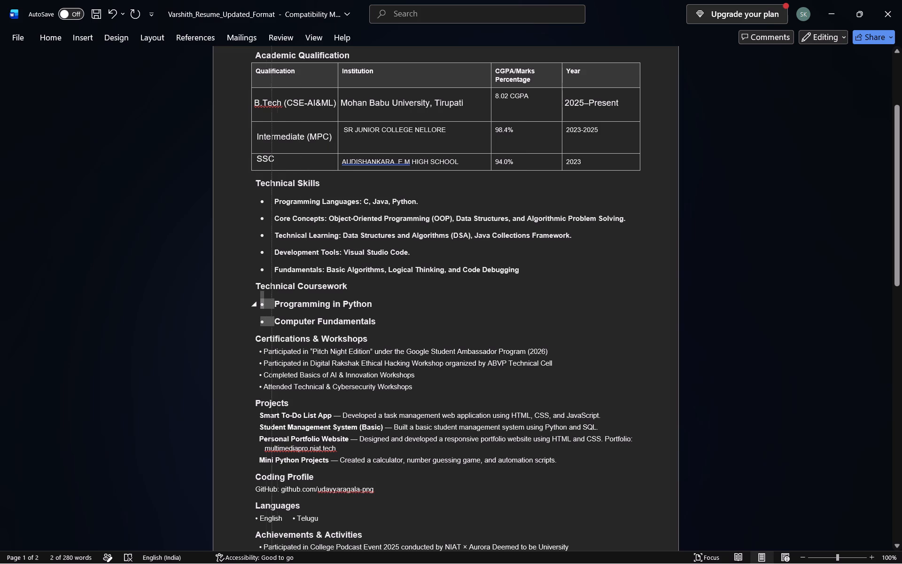
left_click_drag(269, 315, 257, 313)
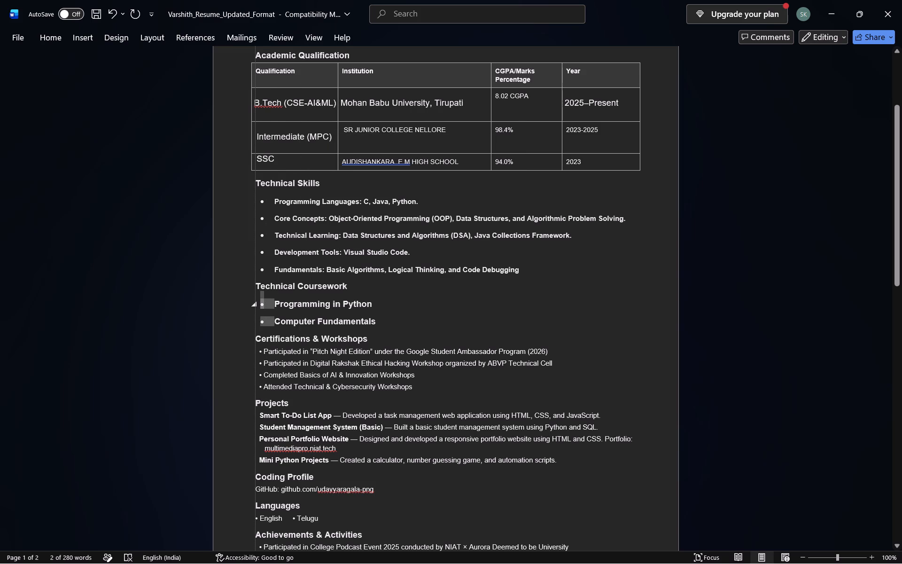
left_click_drag(257, 313, 249, 313)
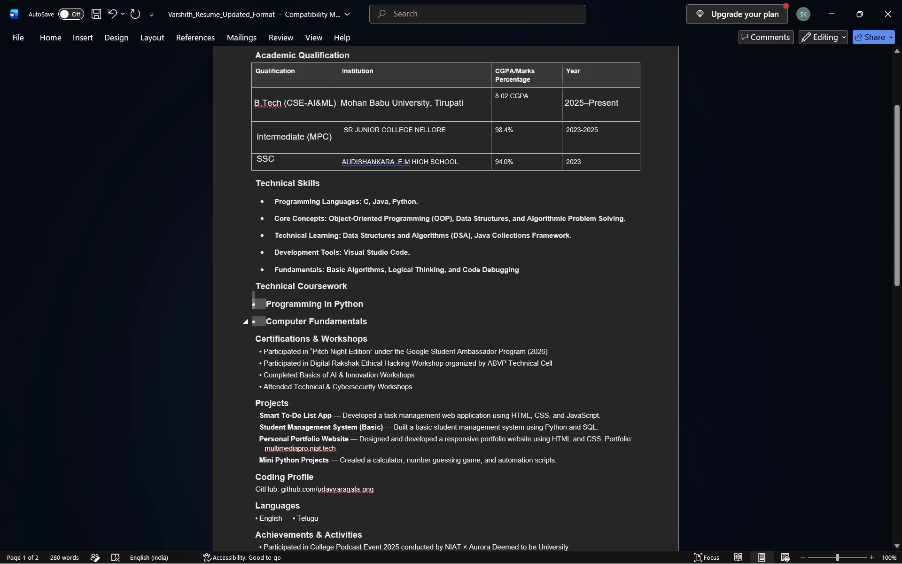
Undo the last indent shift of the two Technical Coursework bullets.
key("ctrl+z")
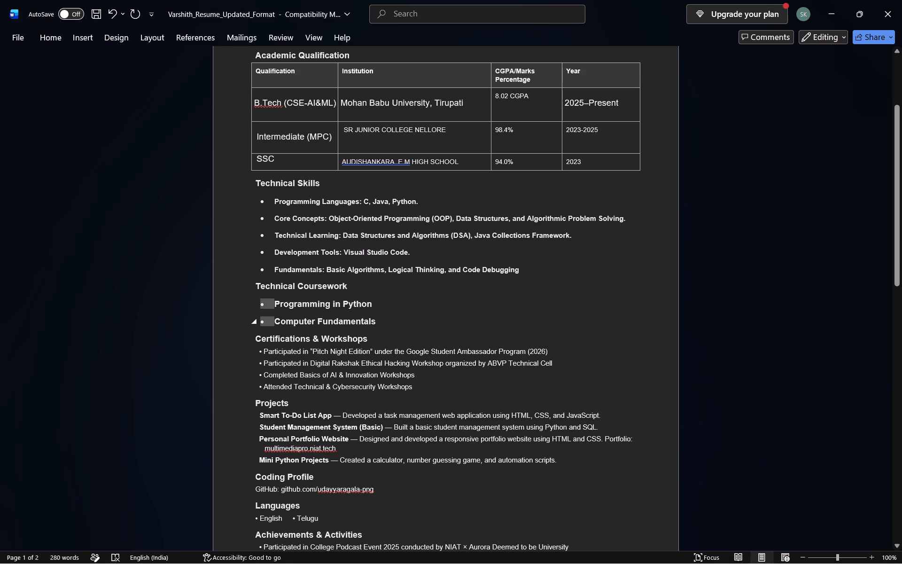
Set the font size of the Programming in Python and Computer Fundamentals bullets to 9.
left_click_drag(272, 301, 273, 301)
left_click_drag(273, 301, 363, 324)
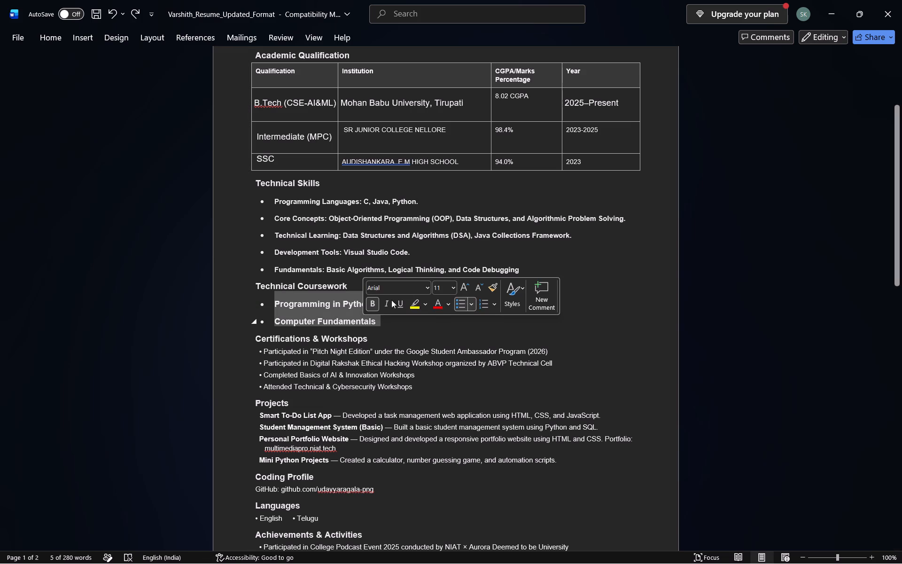
left_click(453, 285)
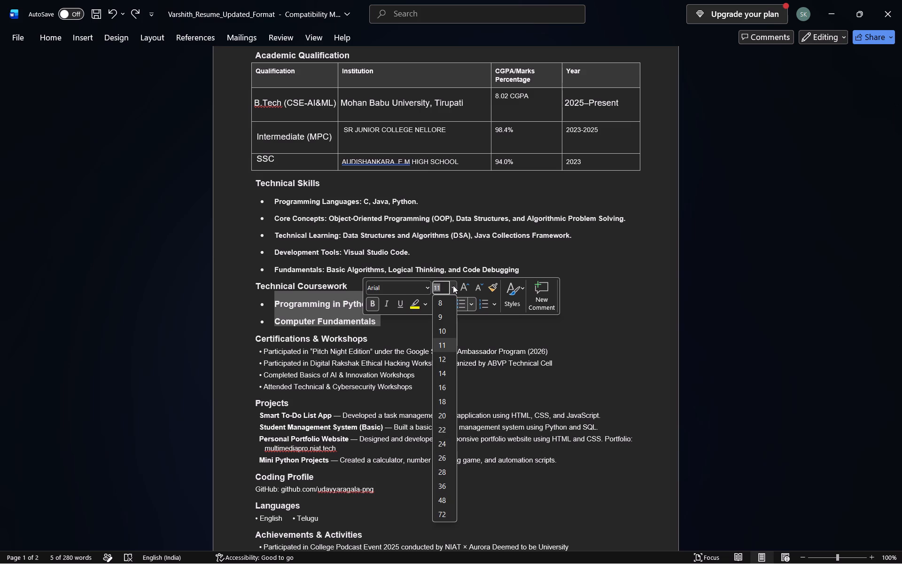
key("9")
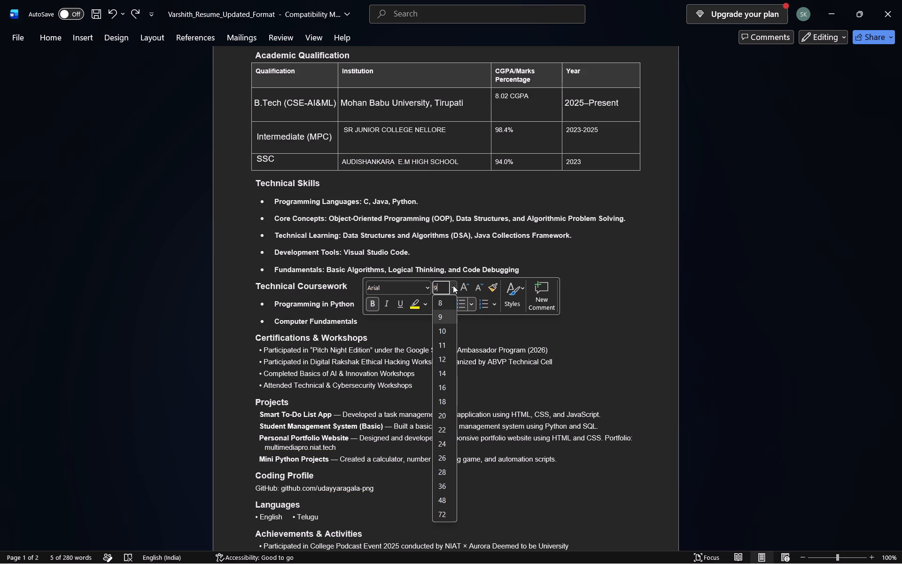
key("Return")
left_click(618, 310)
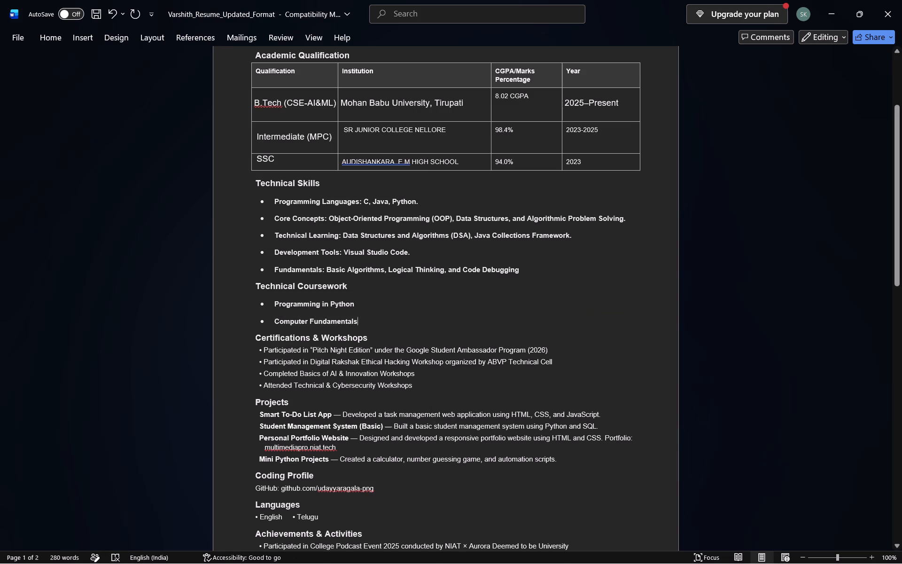
Review the layout of the sections from Technical Skills to the Achievements & Activities bullets across the page break.
scroll(560, 365, "down", 3)
scroll(560, 365, "up", 1)
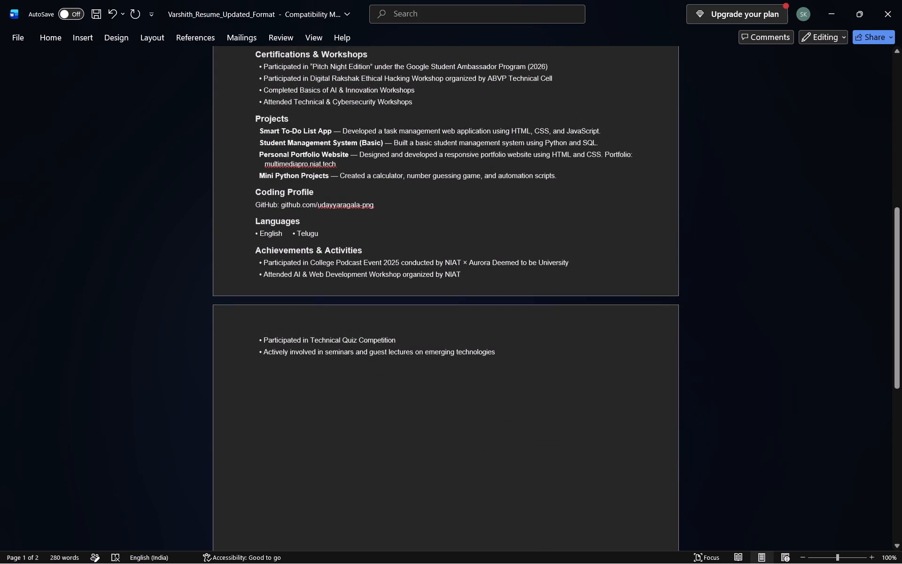
left_click(280, 328)
key("Up")
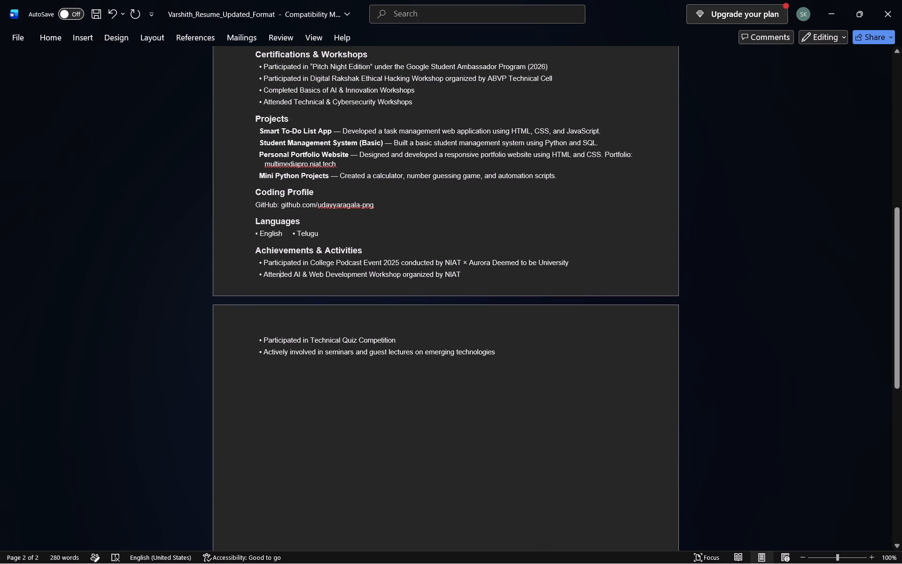
key("Down")
scroll(280, 328, "up", 2)
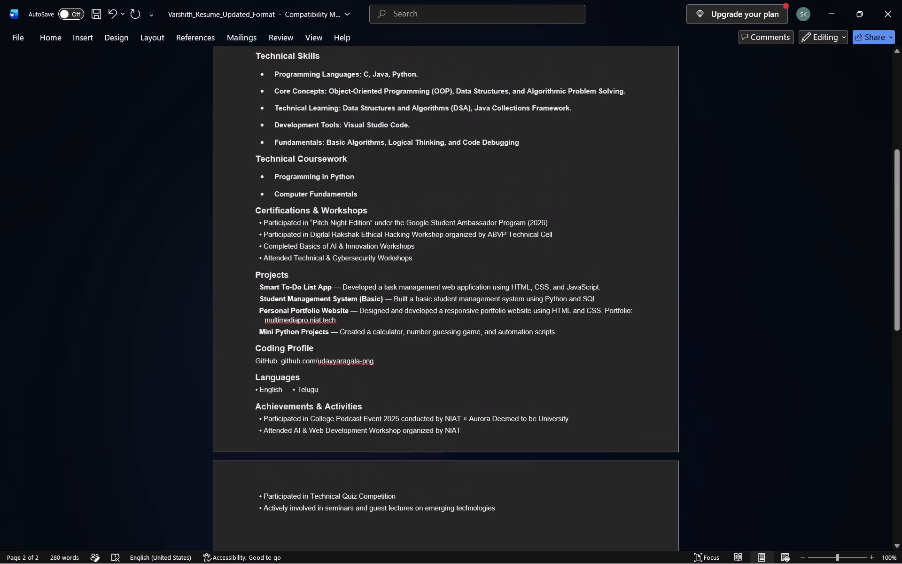
scroll(280, 328, "up", 1)
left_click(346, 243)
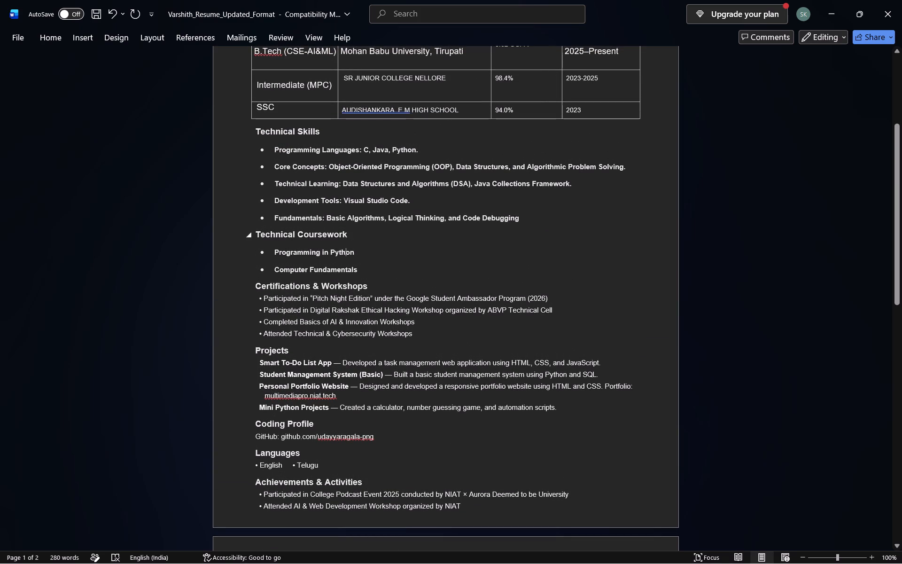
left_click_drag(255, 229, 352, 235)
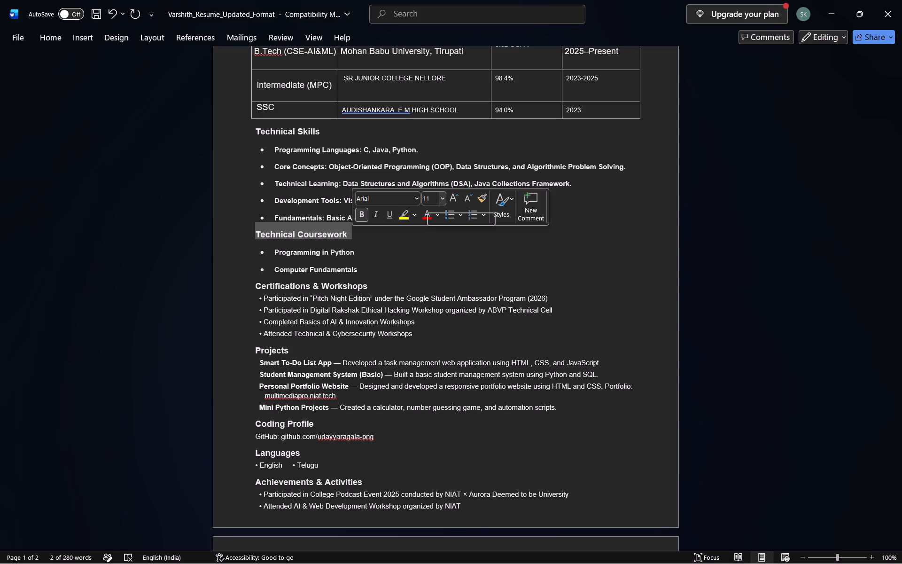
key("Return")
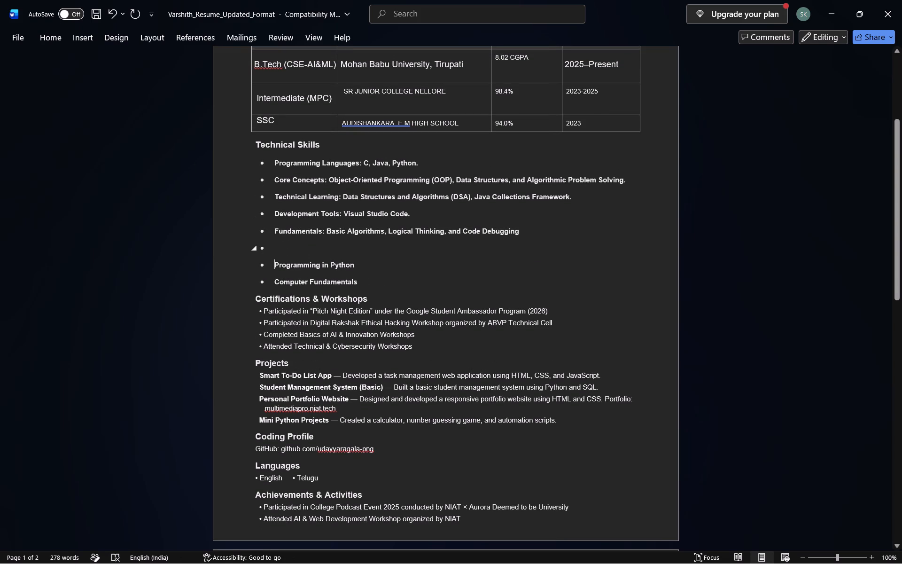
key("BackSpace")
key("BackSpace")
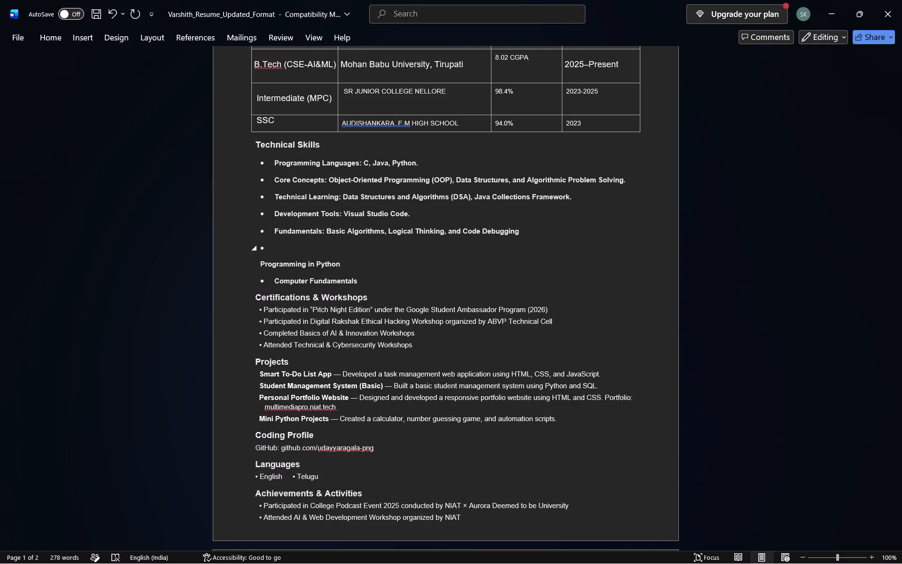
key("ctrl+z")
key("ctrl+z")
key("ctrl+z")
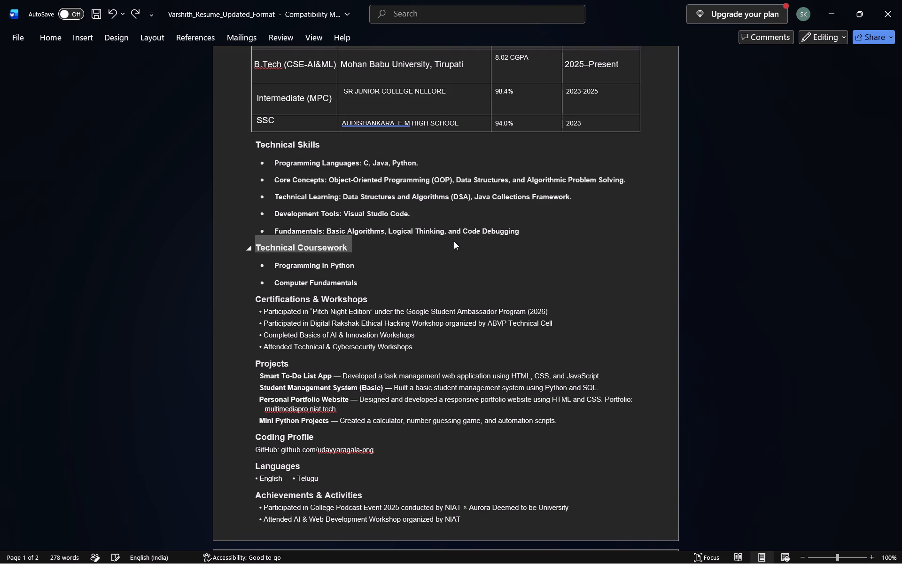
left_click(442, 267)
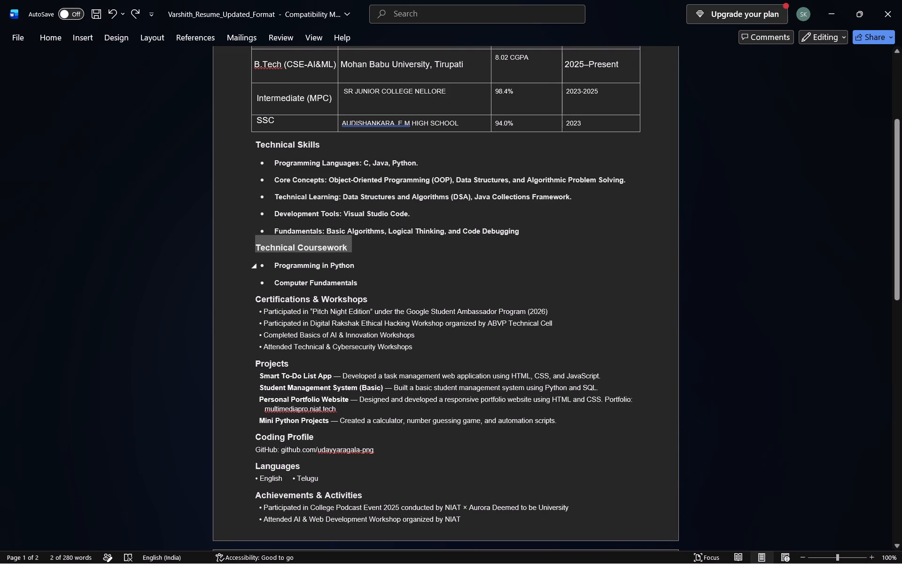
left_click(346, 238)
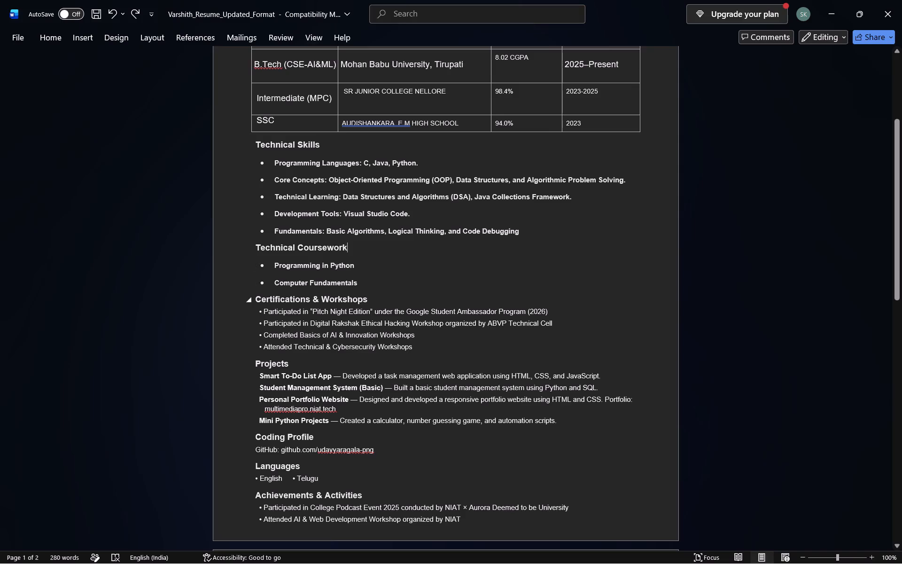
Check the resume's first page and save the document.
scroll(362, 303, "down", 1)
scroll(362, 303, "up", 4)
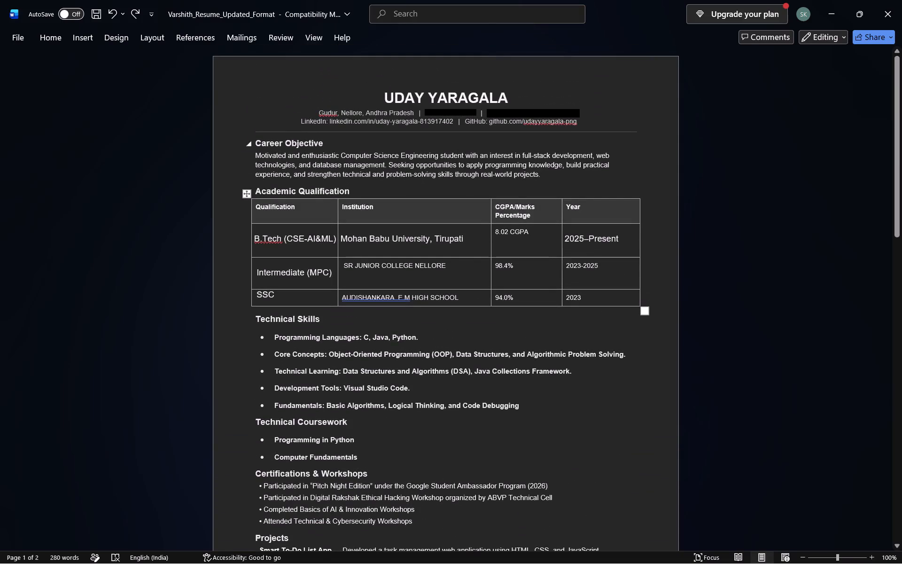
scroll(378, 117, "down", 1)
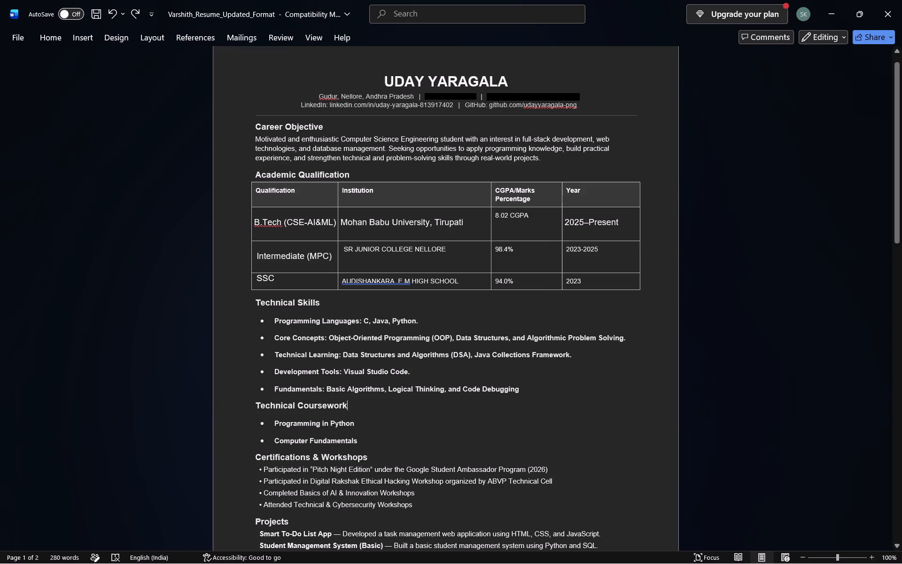
left_click(19, 30)
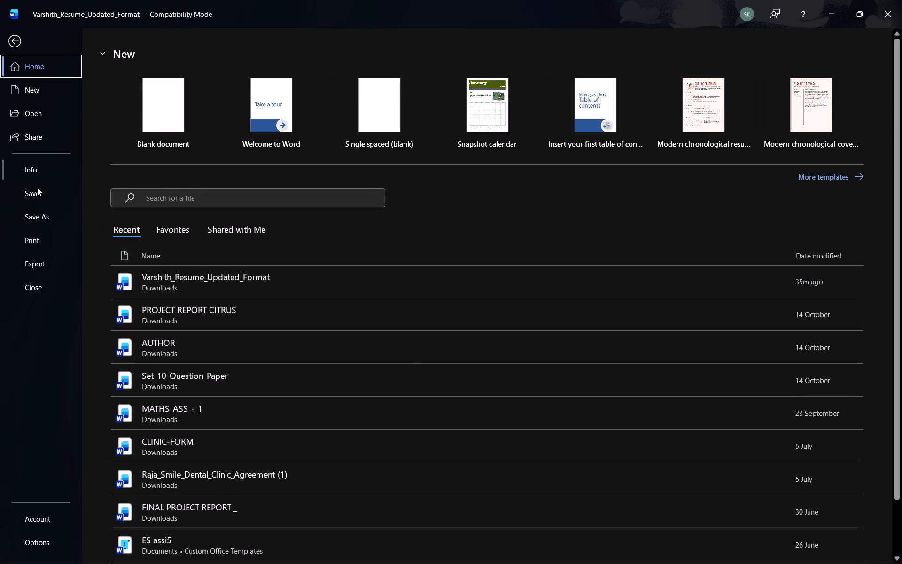
left_click(37, 188)
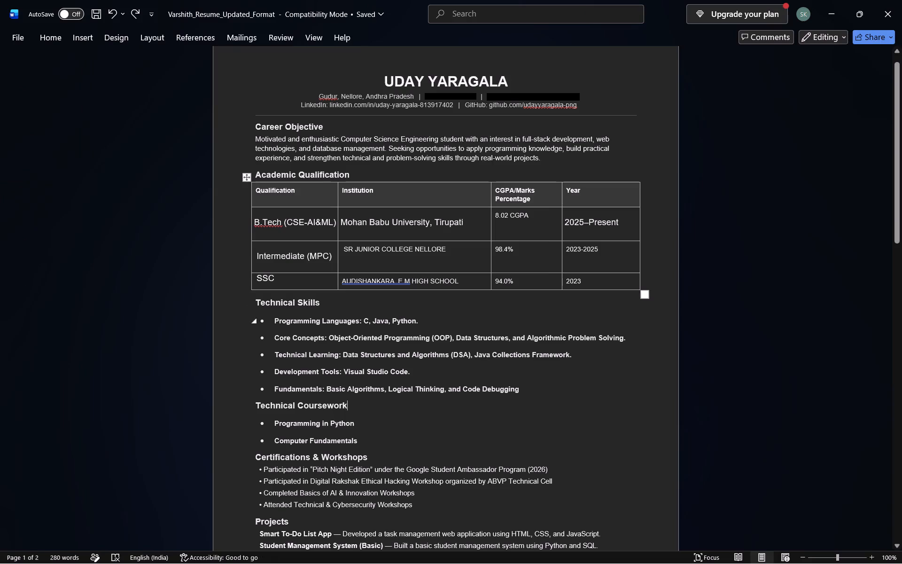
Save a copy of the resume in Downloads as a Word Document named uday_Resume_Updated_Format.
left_click(17, 39)
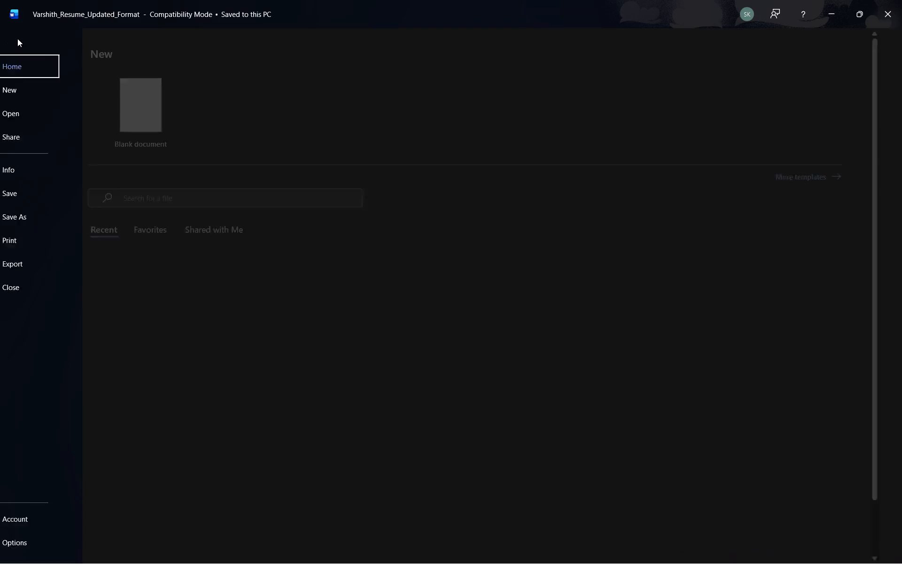
left_click(35, 211)
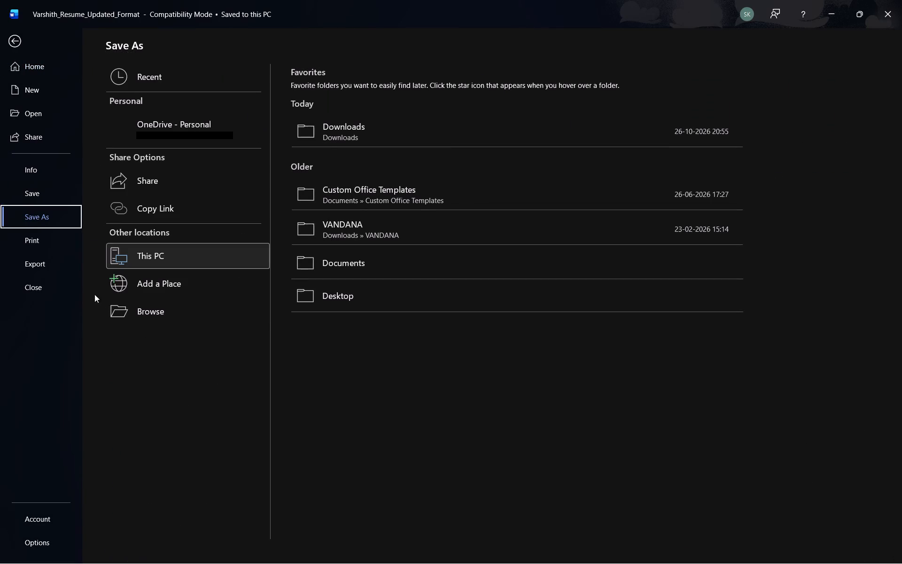
left_click(132, 311)
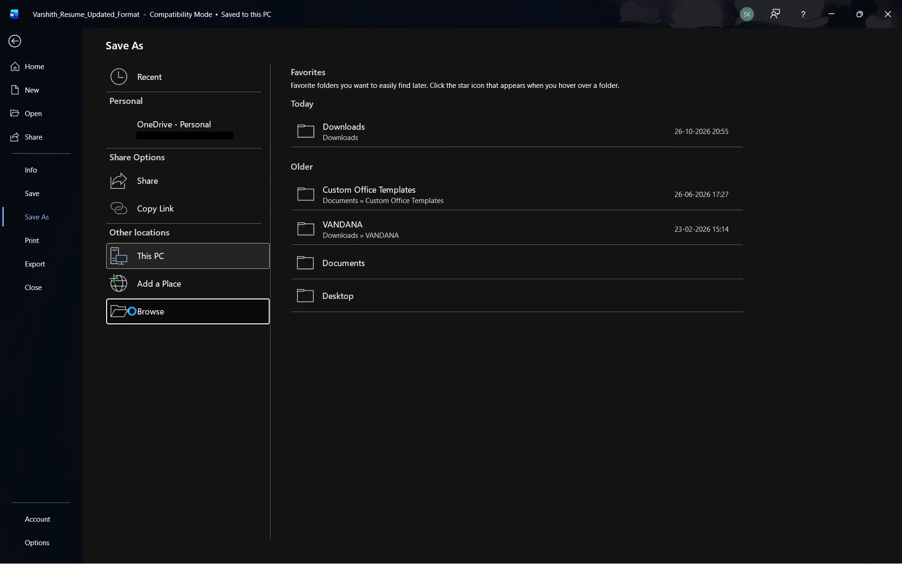
left_click(124, 211)
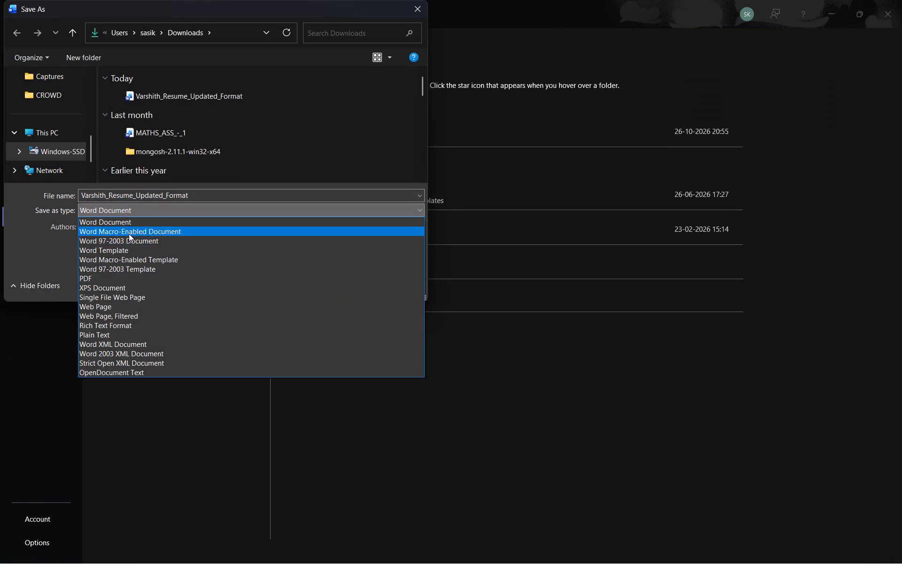
double_click(131, 195)
left_click(131, 195)
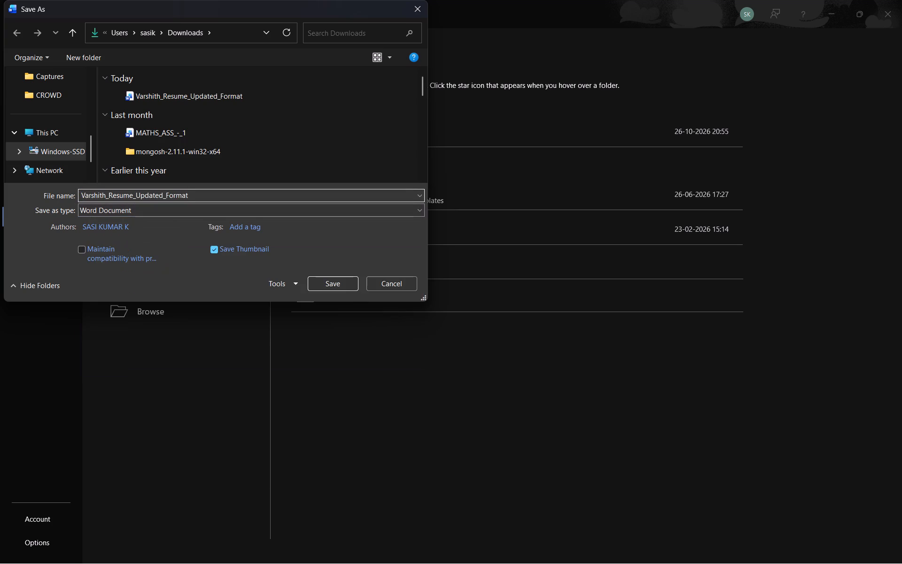
key("Left")
key("Left")
key("Left")
key("Left")
key("Left")
key("Left")
key("BackSpace")
key("BackSpace")
key("BackSpace")
key("BackSpace")
key("BackSpace")
key("BackSpace")
key("BackSpace")
key("BackSpace")
key("BackSpace")
key("BackSpace")
key("BackSpace")
key("BackSpace")
key("BackSpace")
key("BackSpace")
type("uday")
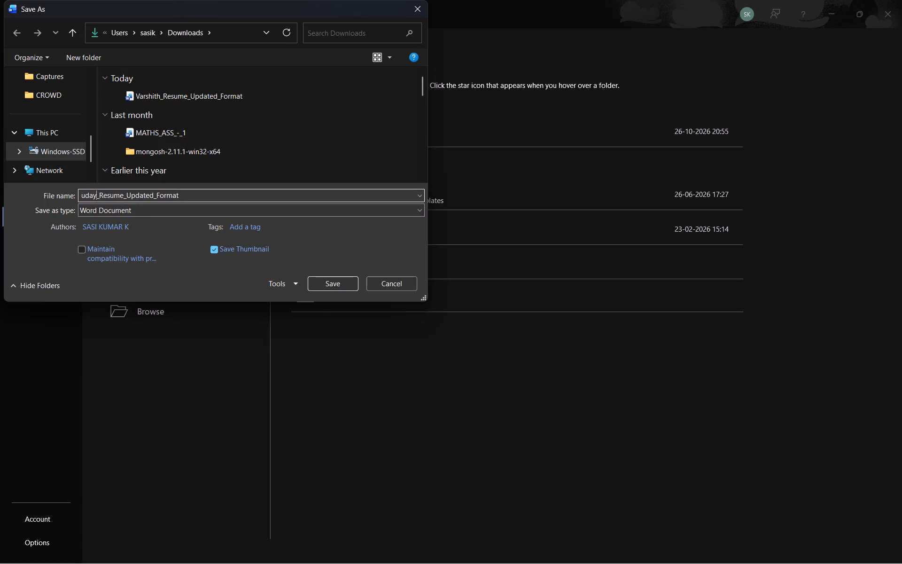
left_click(315, 285)
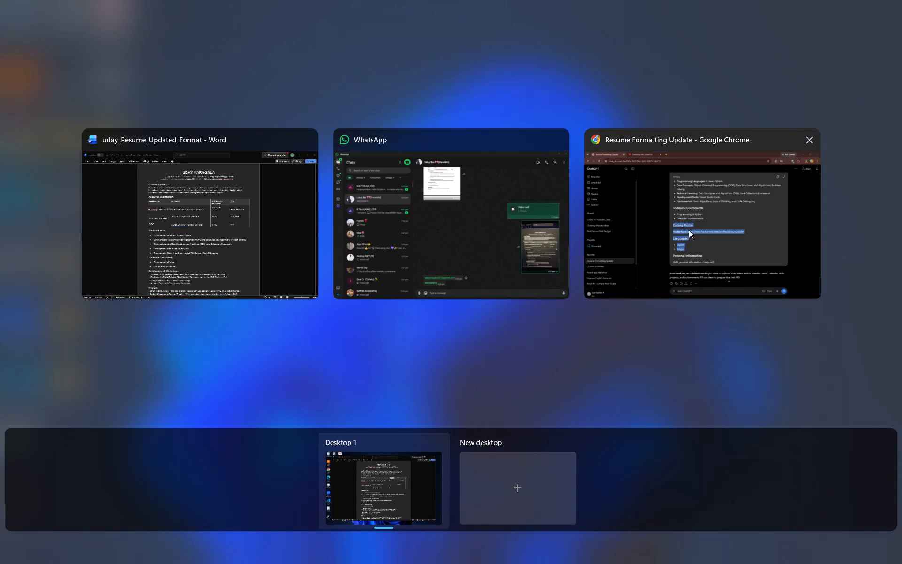
Switch to the Resume Formatting Update chat in Chrome and attach uday_Resume_Updated_Format from Downloads, choosing the Word document.
left_click(690, 230)
left_click(337, 539)
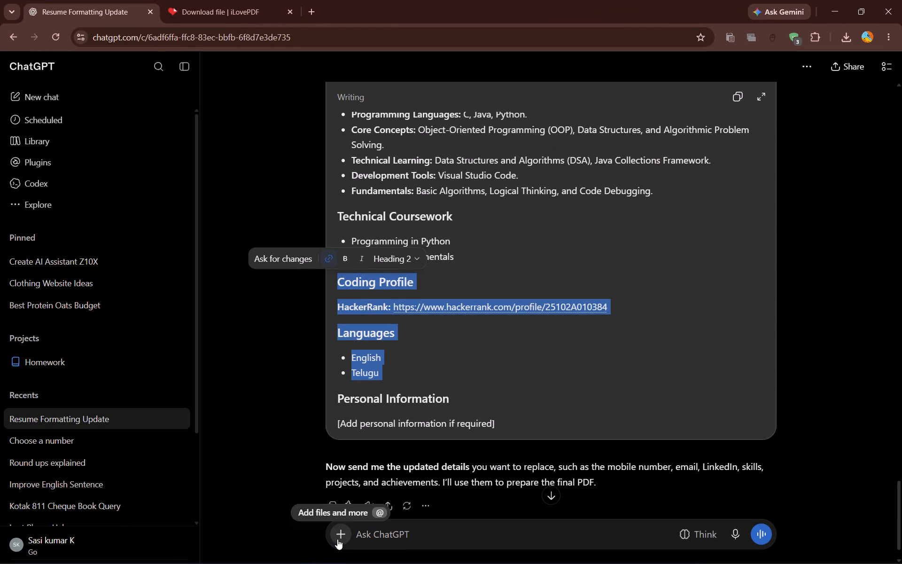
left_click(388, 313)
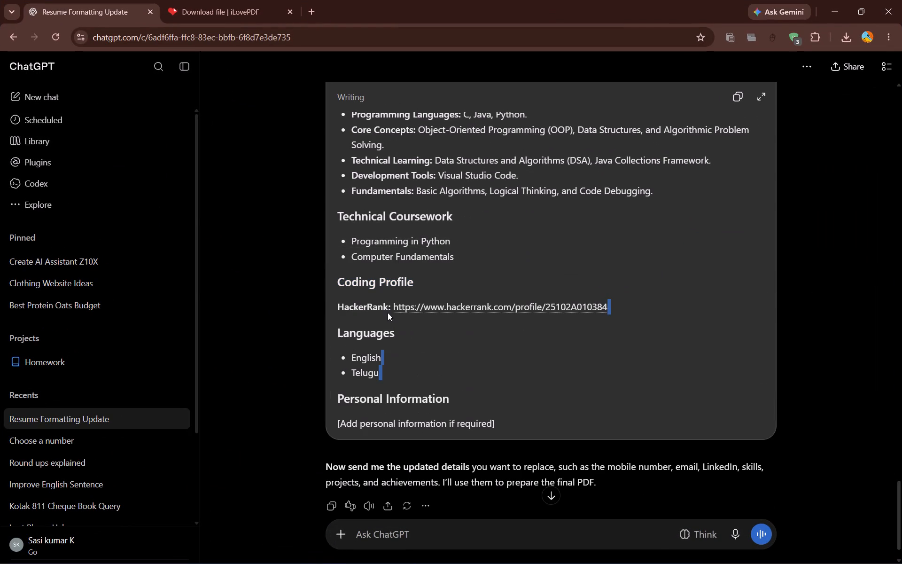
left_click(229, 97)
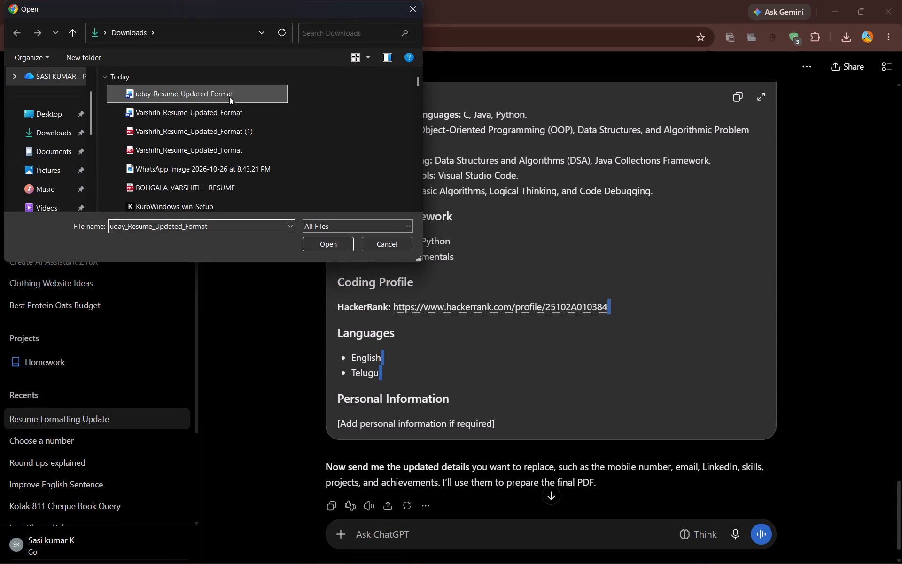
left_click(325, 243)
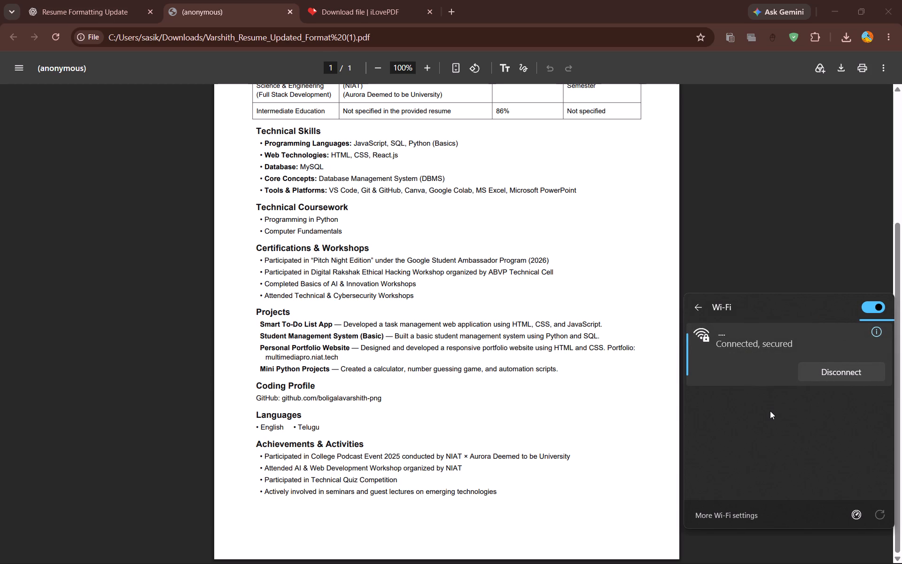
Refresh the available Wi-Fi networks and connect to the open vivo@1920@OX network, choosing to connect automatically.
left_click(875, 514)
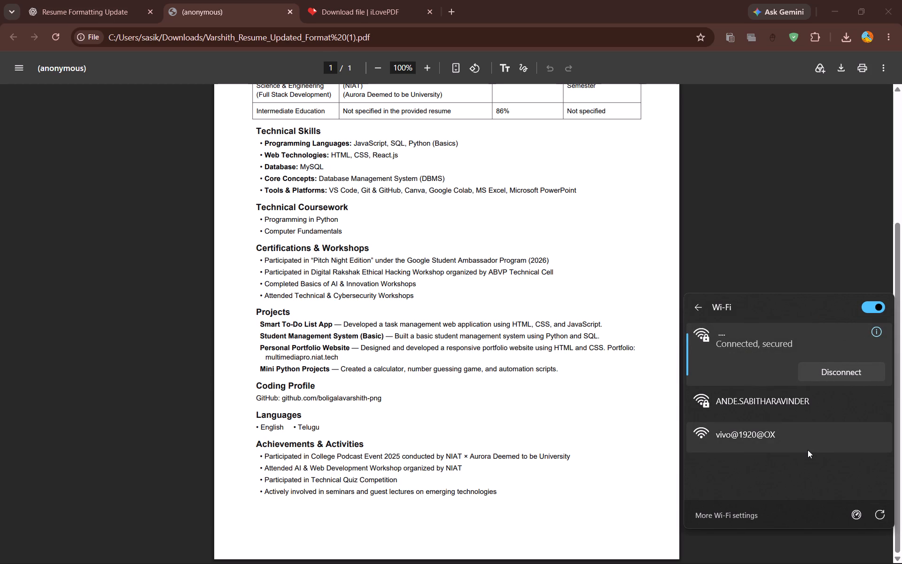
left_click(808, 450)
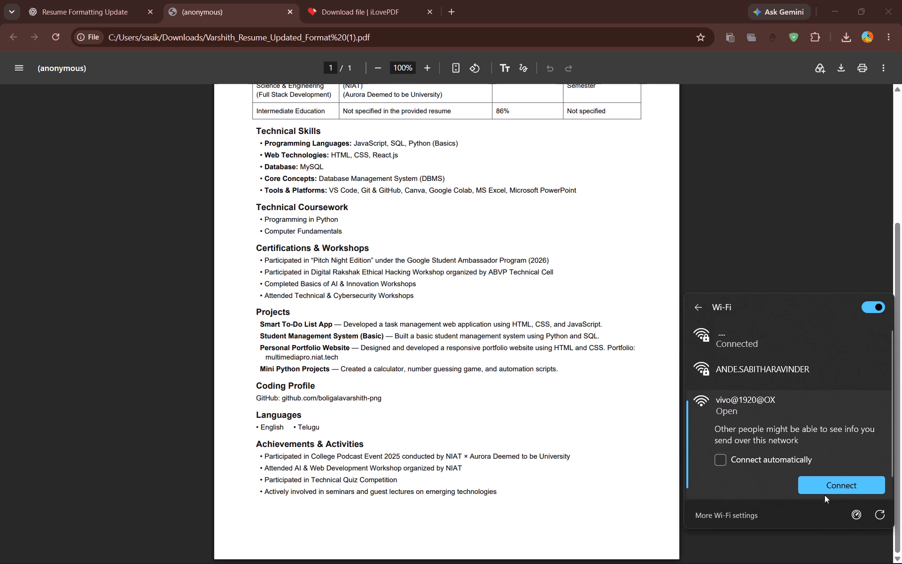
left_click(731, 466)
left_click(837, 478)
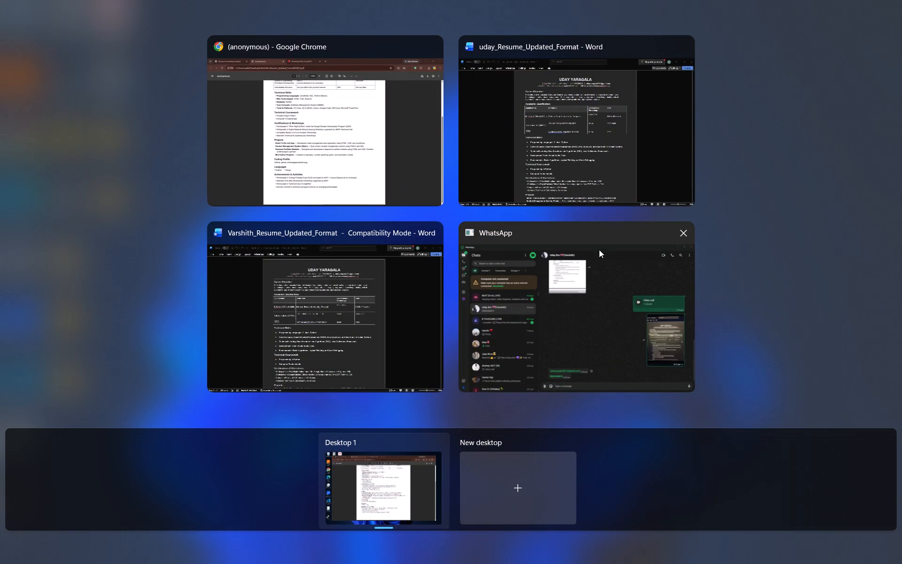
Close the WhatsApp window.
left_click(680, 230)
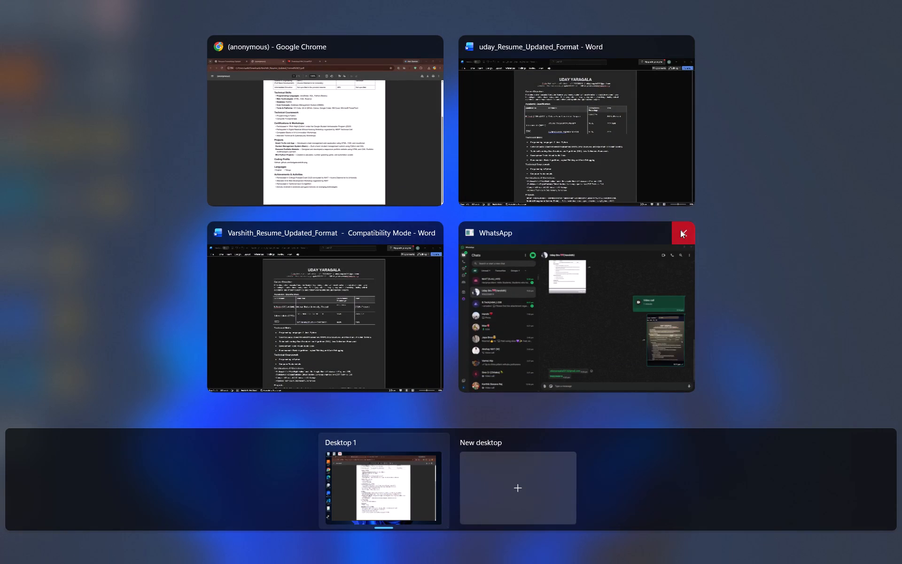
Switch to uday_Resume_Updated_Format in Word and look through the resume from the header to the second page.
left_click(570, 127)
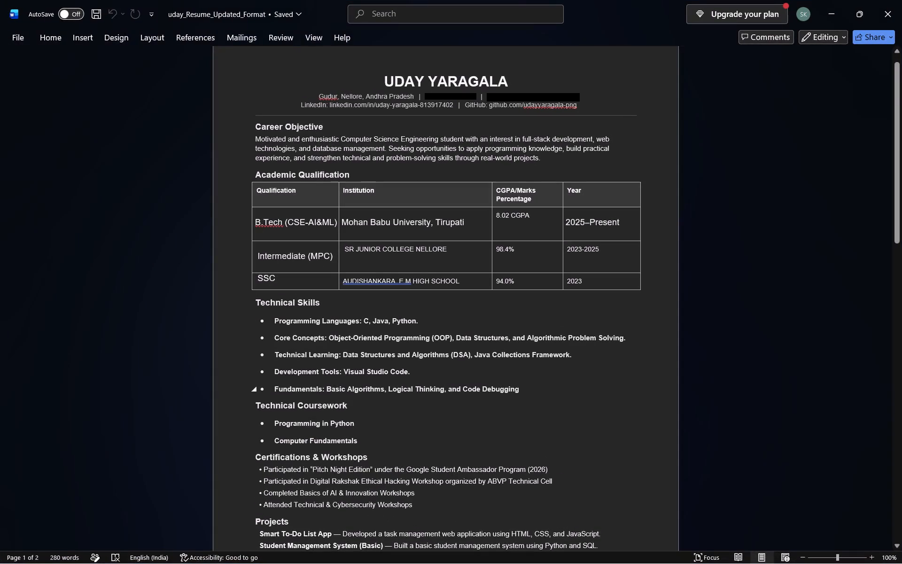
scroll(504, 385, "down", 3)
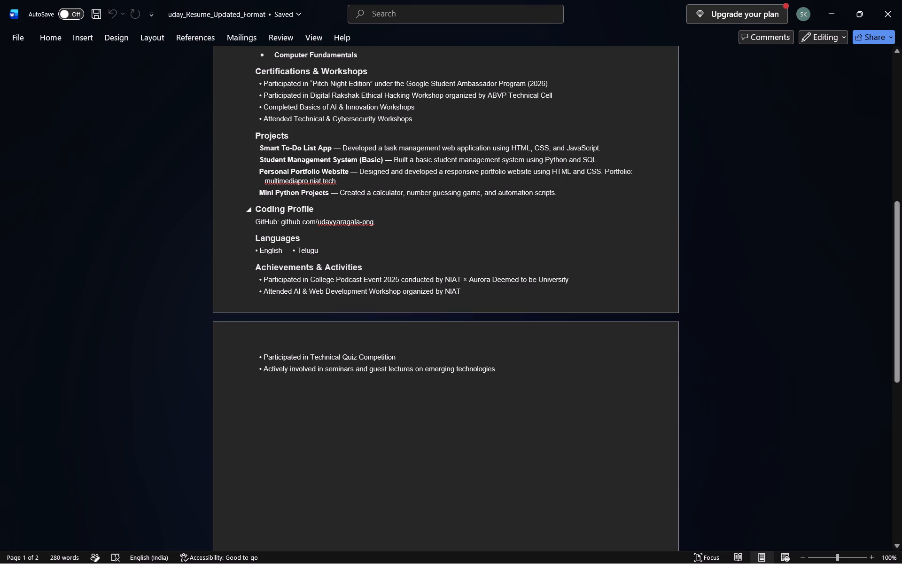
Switch to uday_Resume_Updated_Format in Word and delete "Portfolio: multimediapro.niat.tech" from the Personal Portfolio Website entry under Projects.
left_click_drag(606, 170, 526, 186)
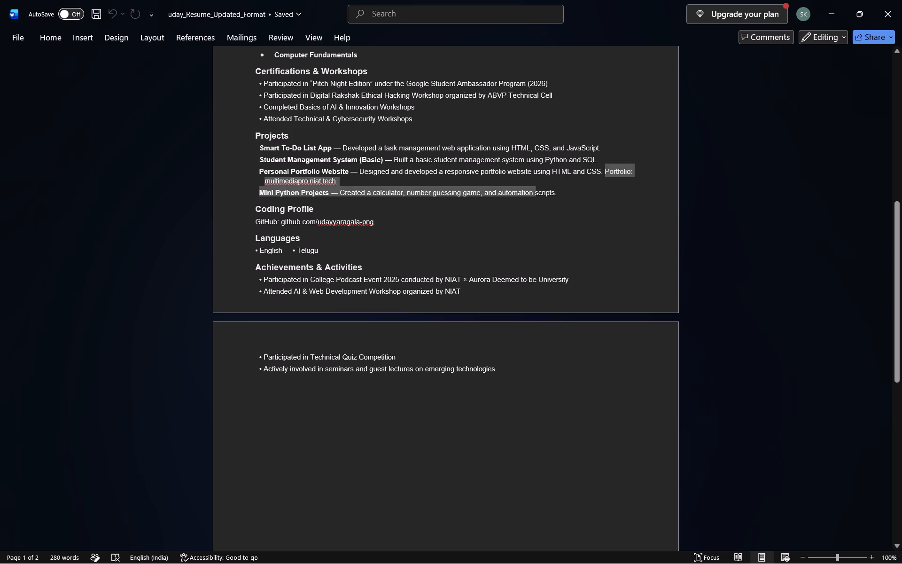
left_click_drag(526, 186, 624, 176)
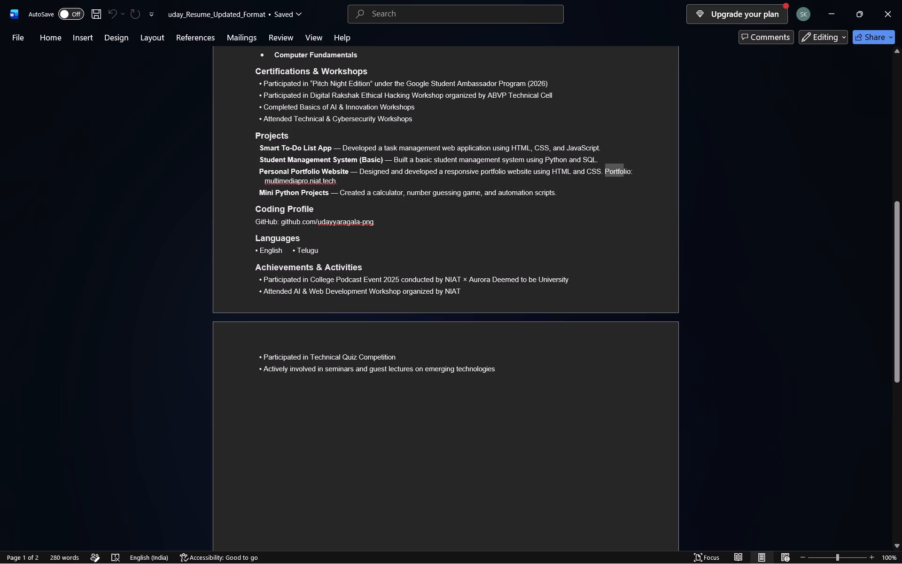
left_click_drag(624, 176, 639, 177)
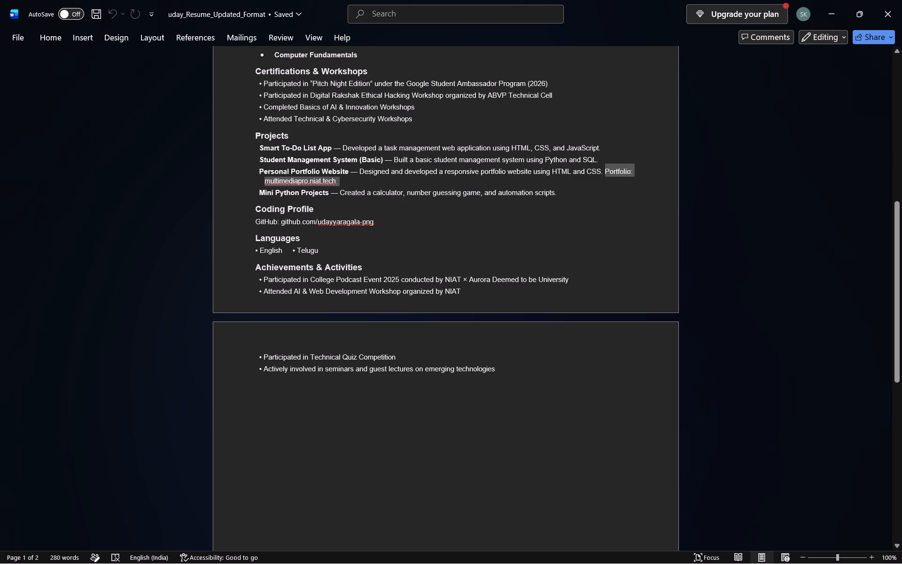
left_click_drag(639, 177, 640, 179)
key("BackSpace")
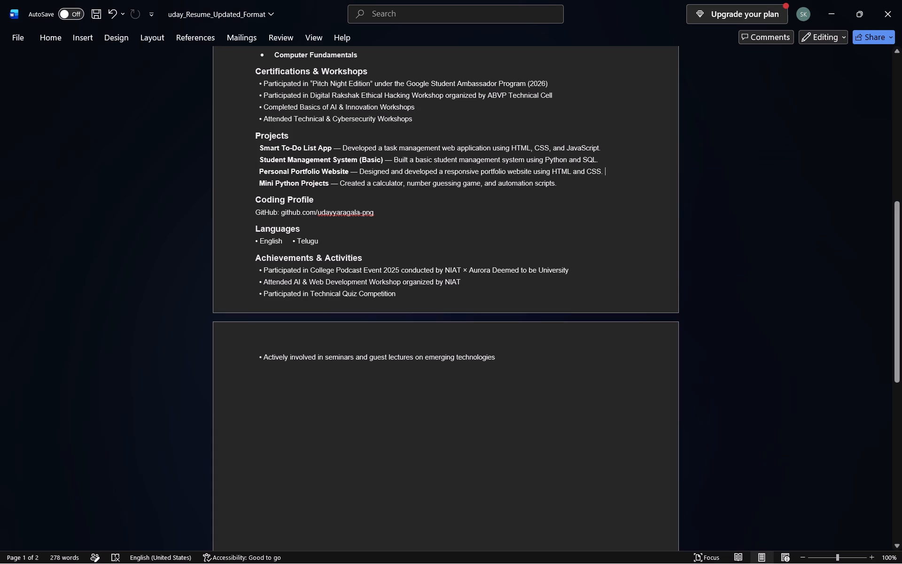
Delete the Achievements & Activities bullet "Actively involved in seminars and guest lectures on emerging technologies" from the second page.
left_click_drag(253, 359, 499, 377)
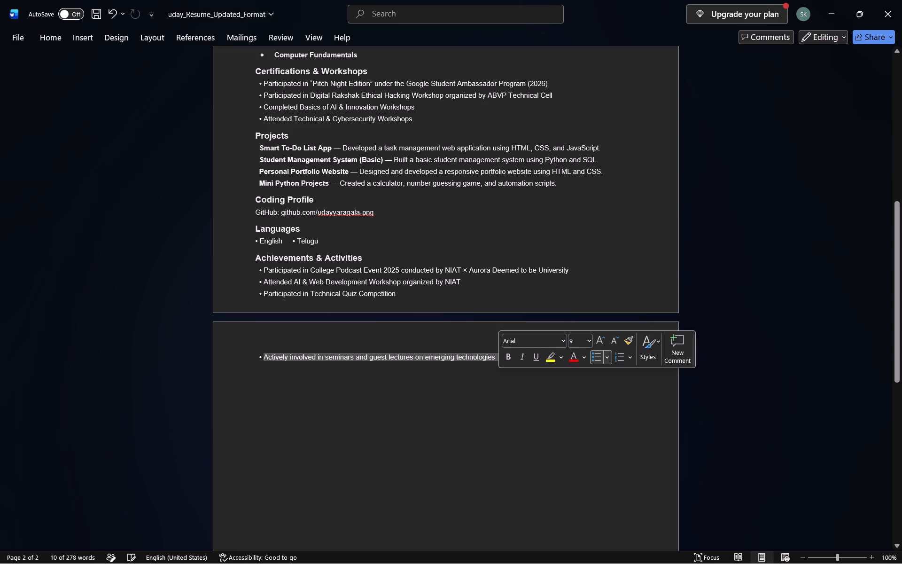
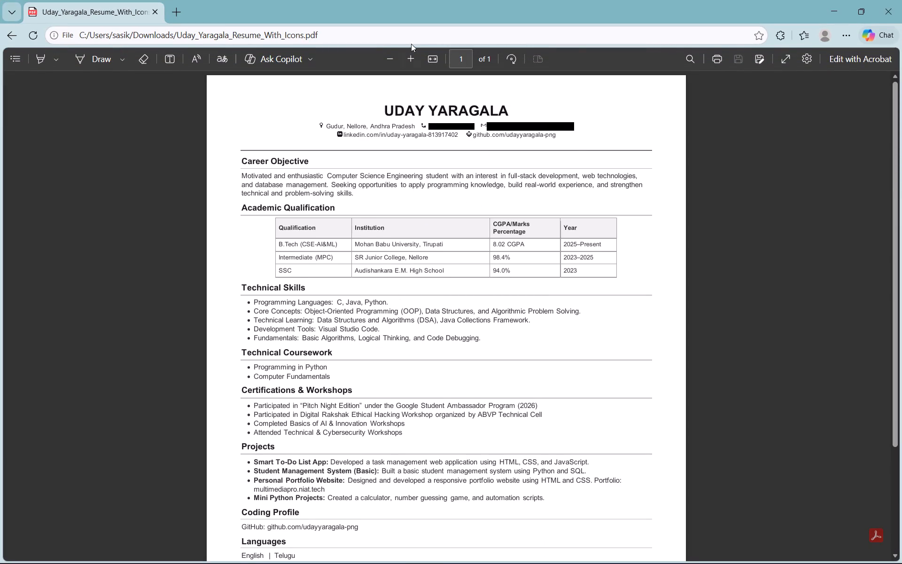
Close the PDF of the resume with icons to get back to the recent files in File Explorer.
left_click(875, 9)
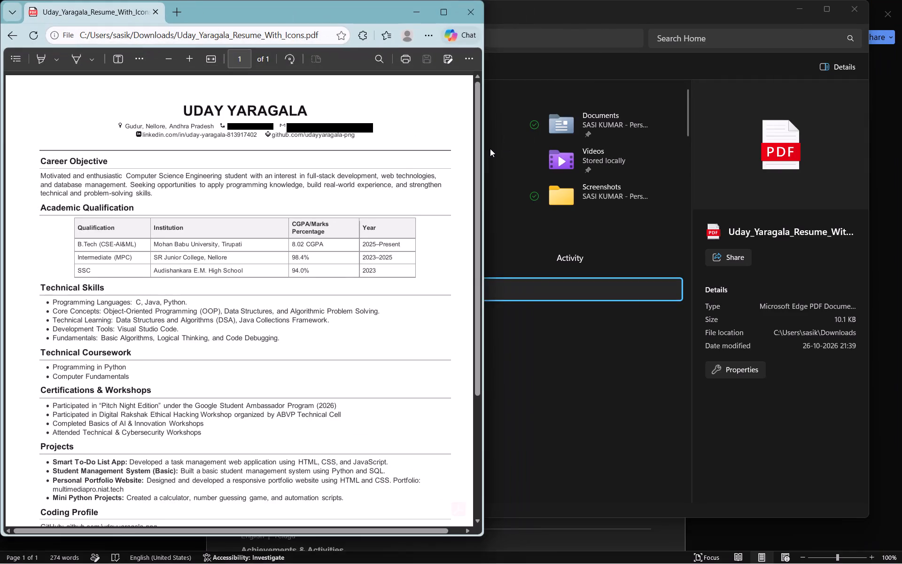
left_click(474, 7)
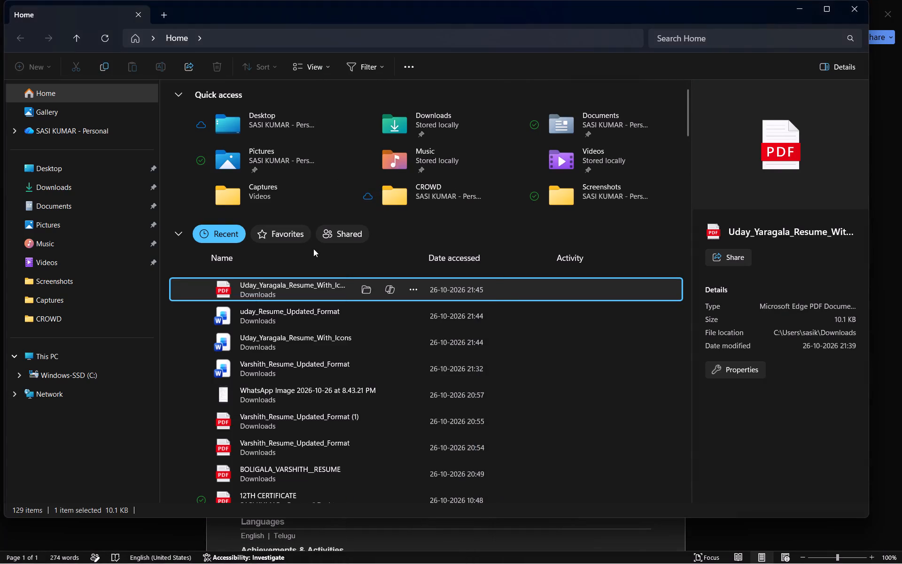
Show all open windows and close the Chrome window with the Resume Formatting Update chat.
triple_click(106, 61)
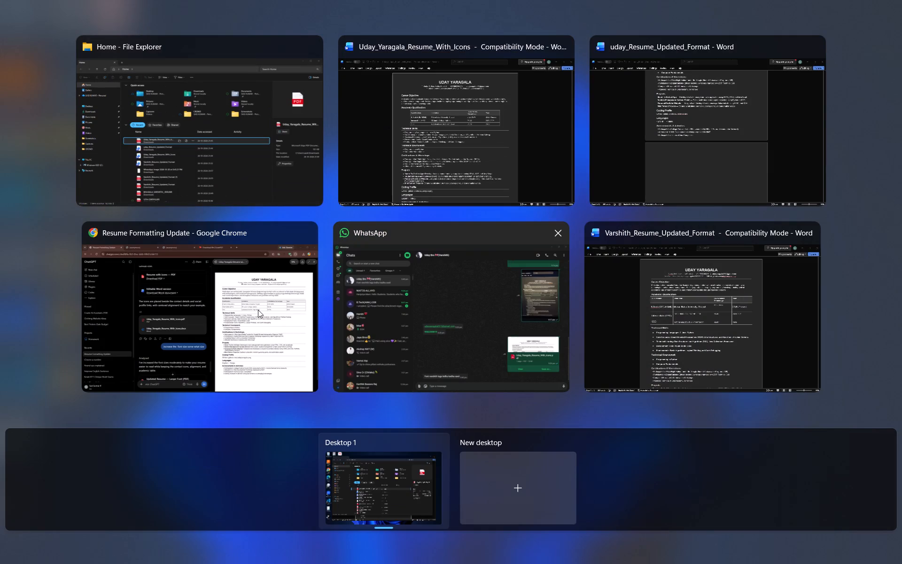
left_click(307, 234)
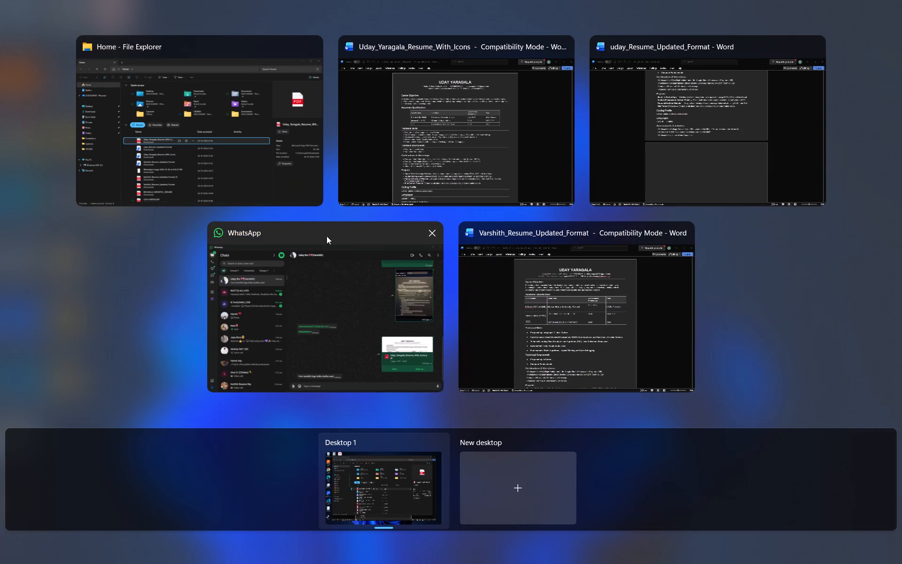
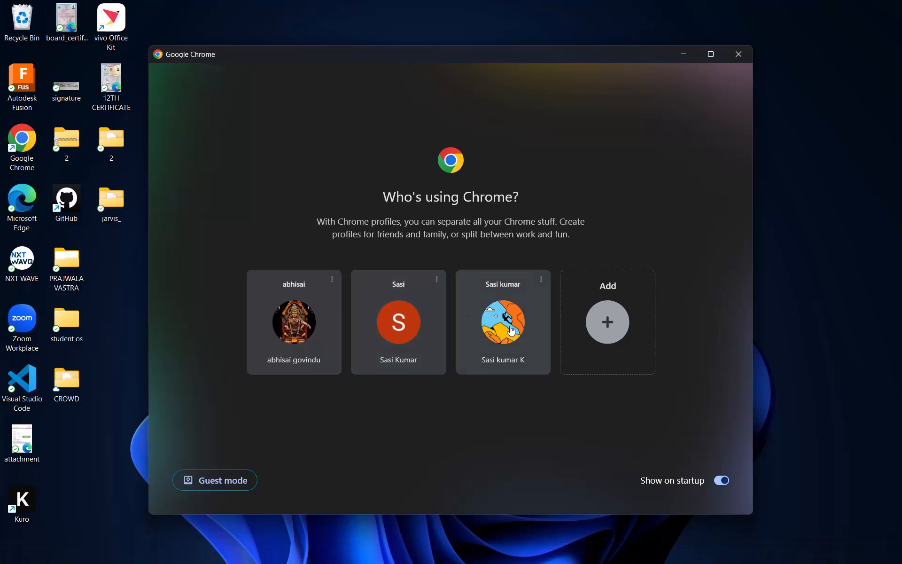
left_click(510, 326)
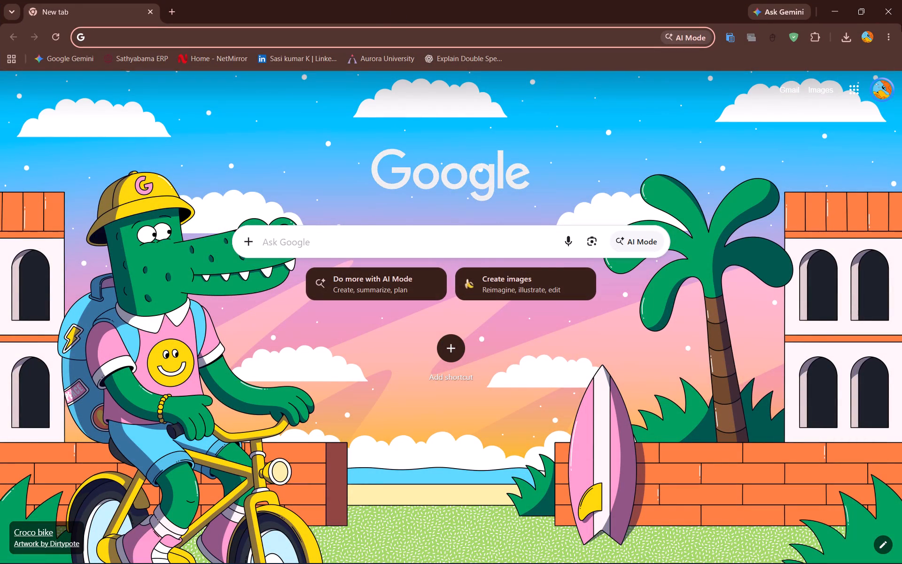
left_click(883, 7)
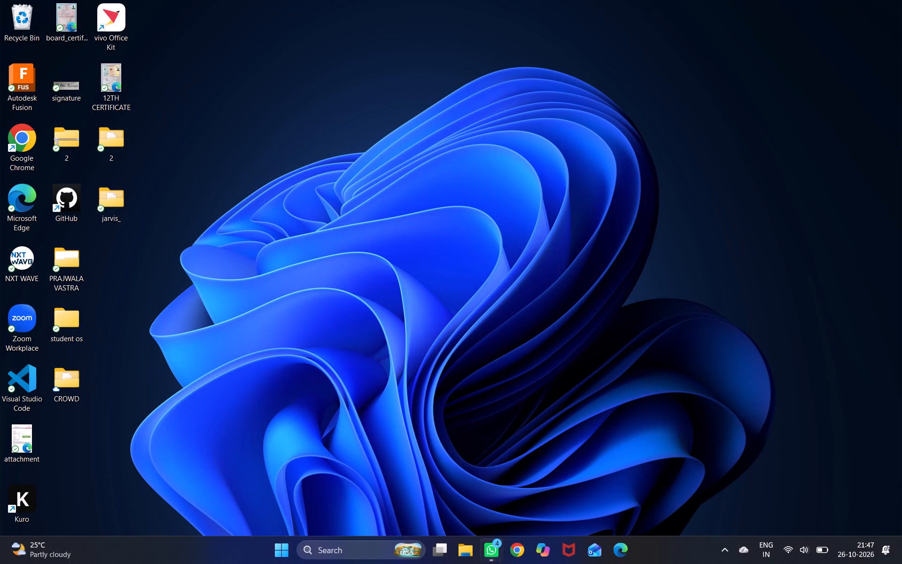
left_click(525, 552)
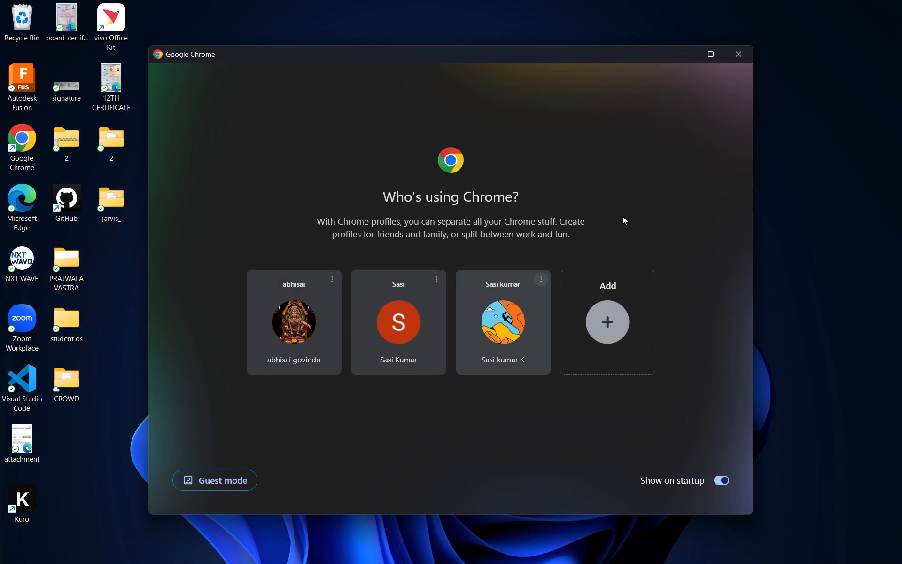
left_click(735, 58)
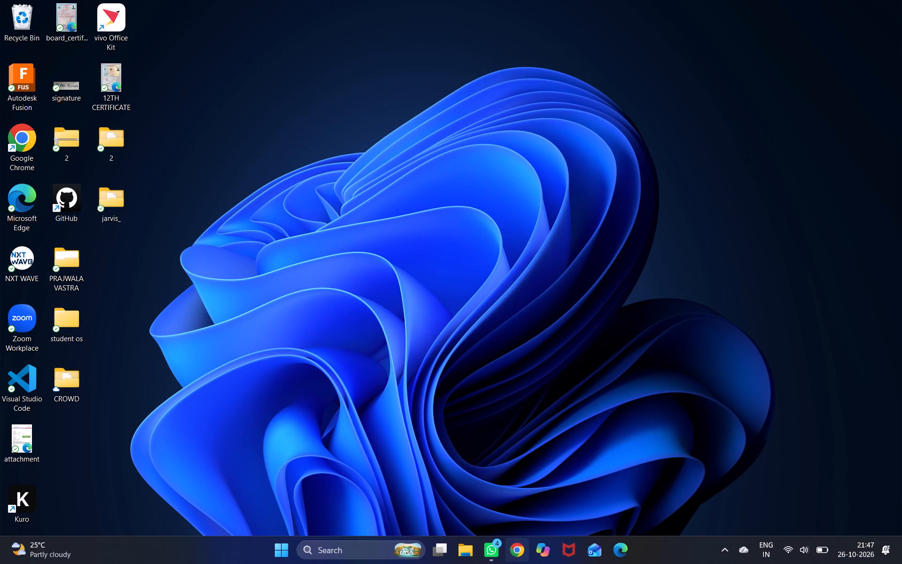
Open the Varshith_Resume_Updated_Format PDF from the recent files in File Explorer to check the resume.
left_click(465, 548)
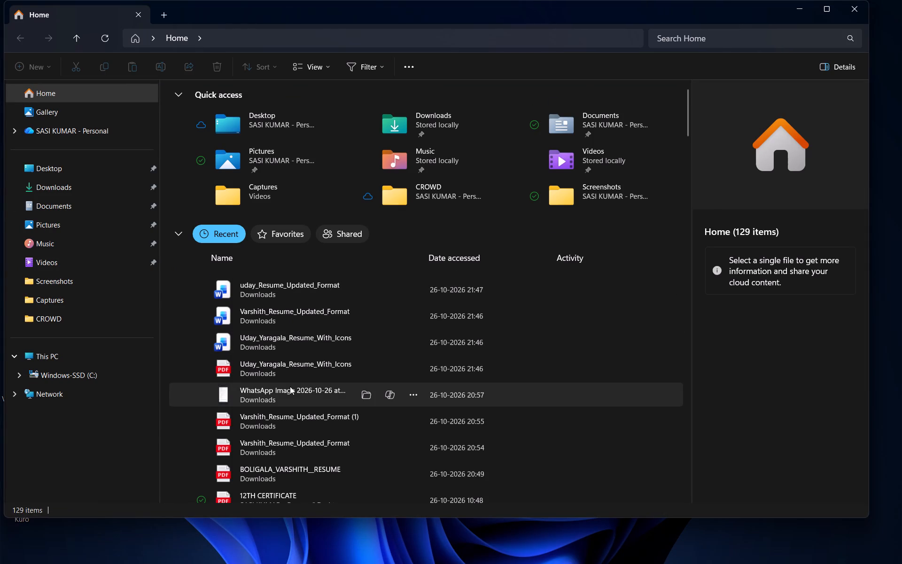
scroll(290, 386, "down", 1)
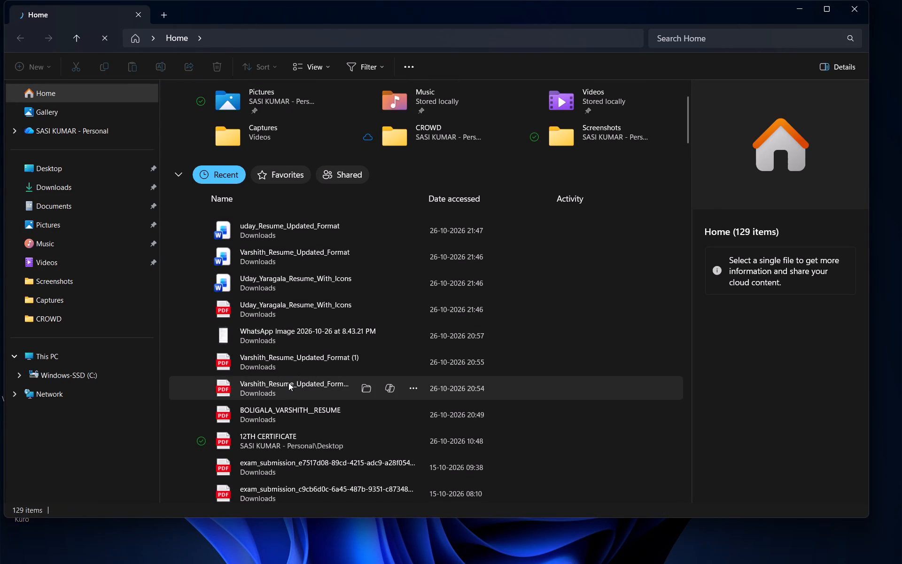
double_click(288, 381)
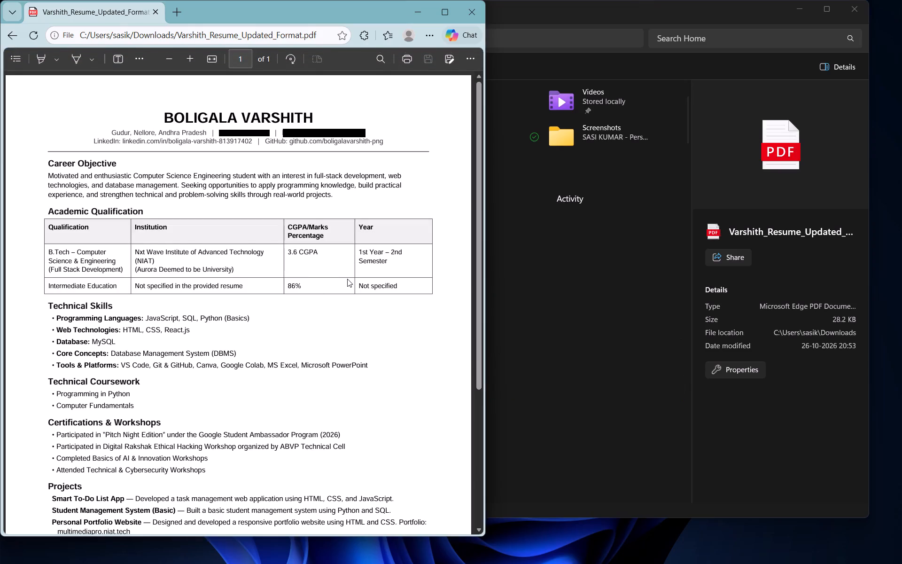
left_click(472, 22)
scroll(350, 370, "down", 2)
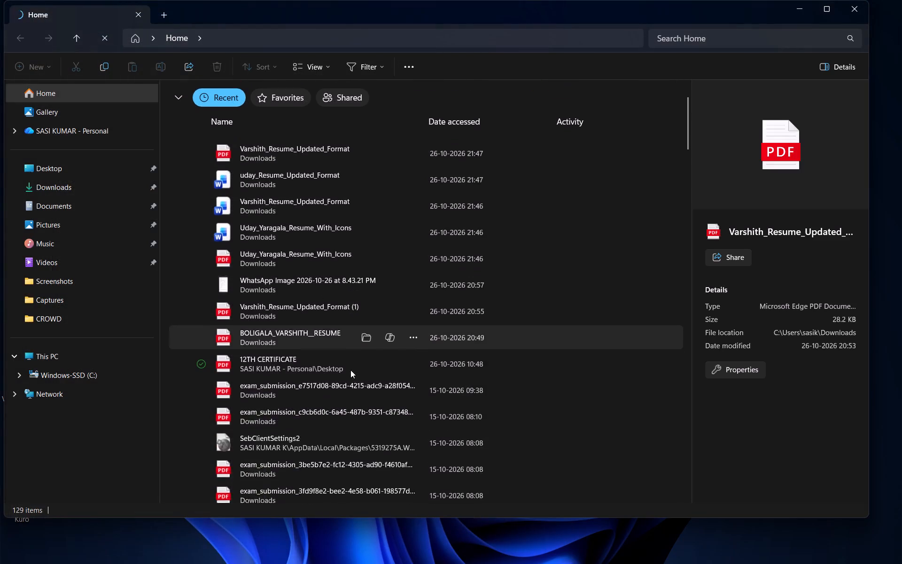
scroll(350, 370, "down", 1)
scroll(350, 370, "up", 2)
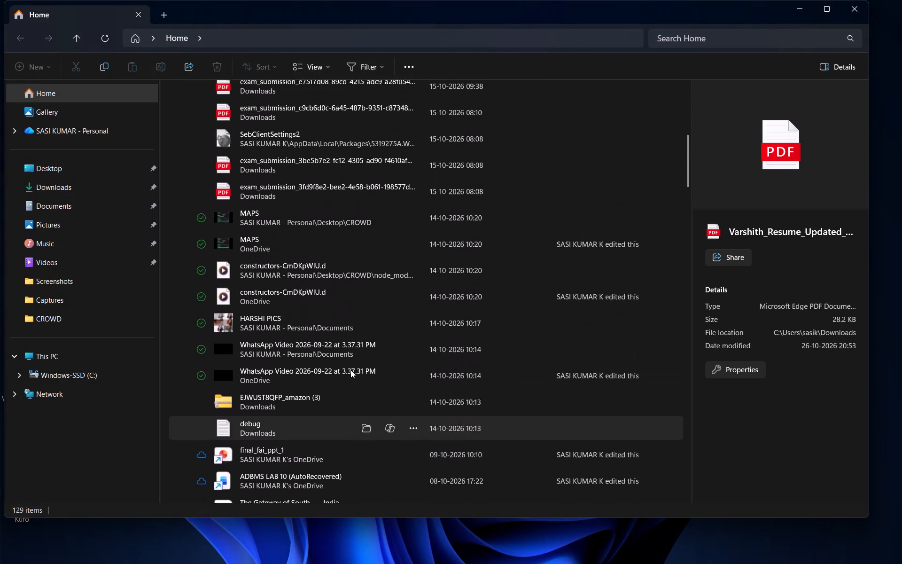
scroll(350, 370, "up", 3)
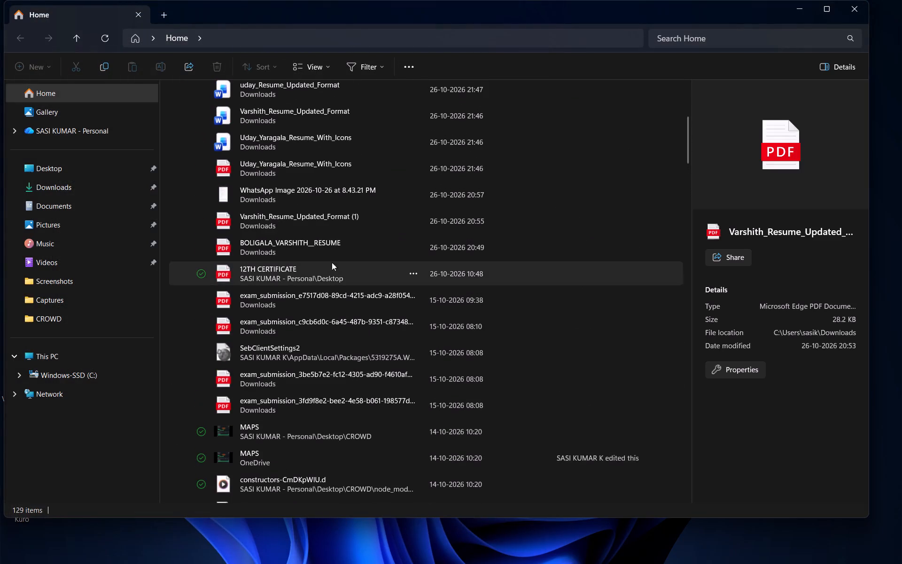